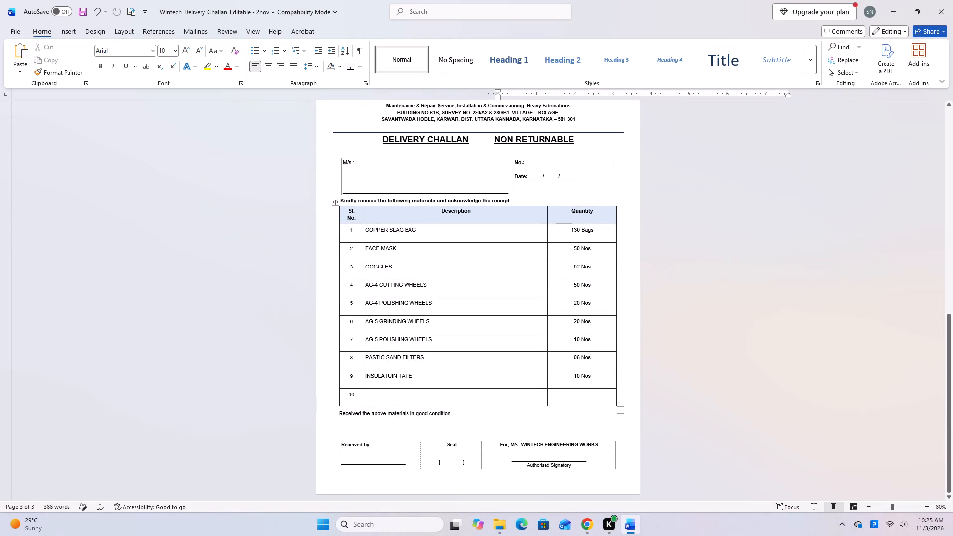
Correct the misspelled description in row 9 of the non-returnable challan table to INSULATION TAPE, in capitals.
click(392, 378)
key(BackSpace)
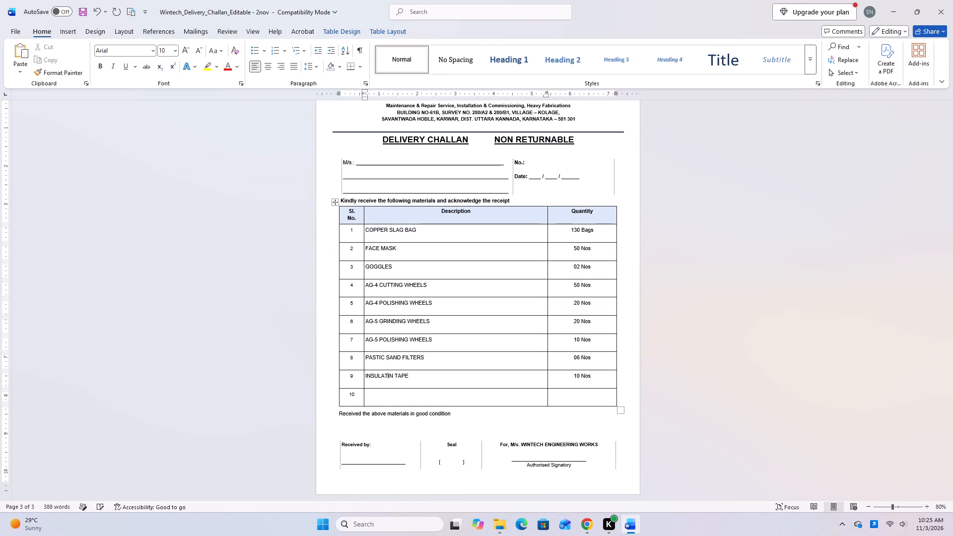
key(Right)
key(o)
key(shift+F3)
key(shift+F3)
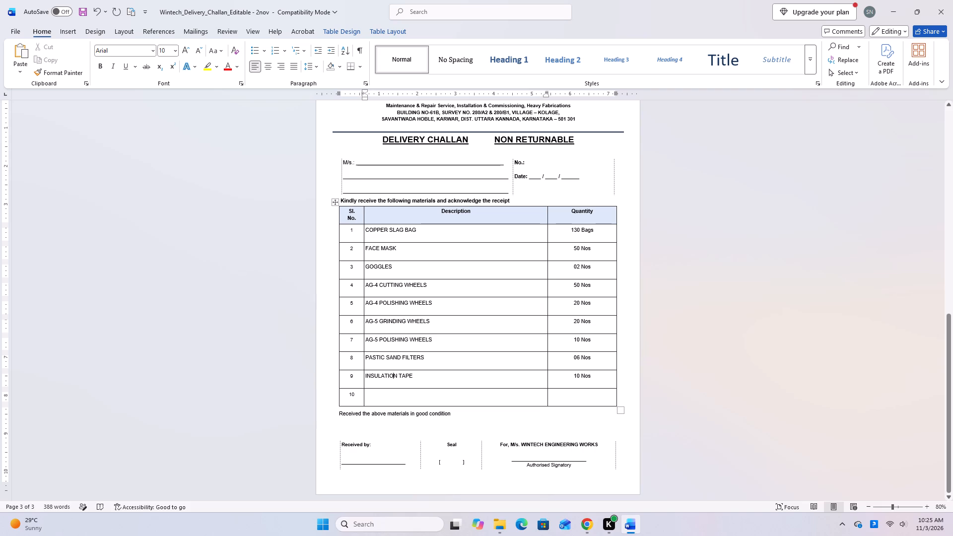
Set the quantity in row 8, PASTIC SAND FILTERS, to 08 Nos and save the document.
click(576, 358)
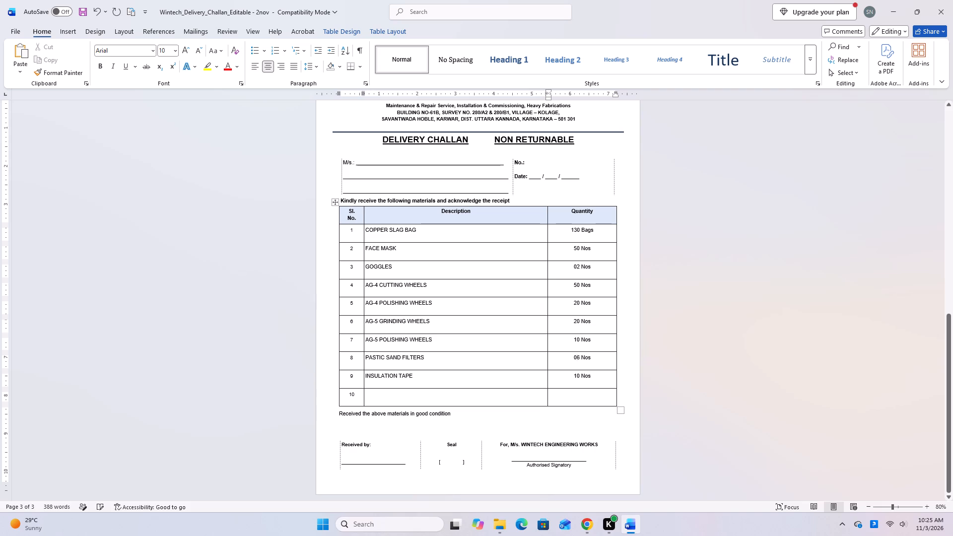
key(Delete)
key(8)
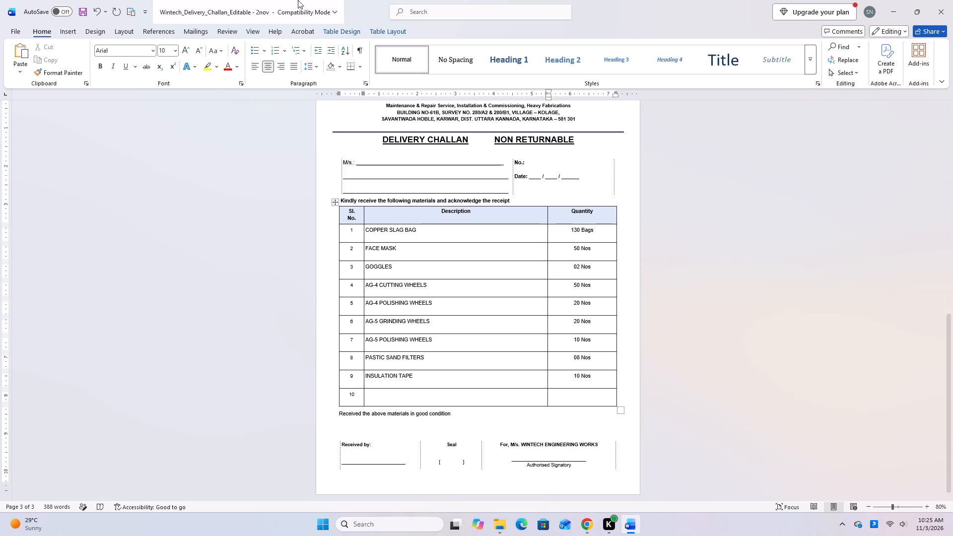
double_click(78, 9)
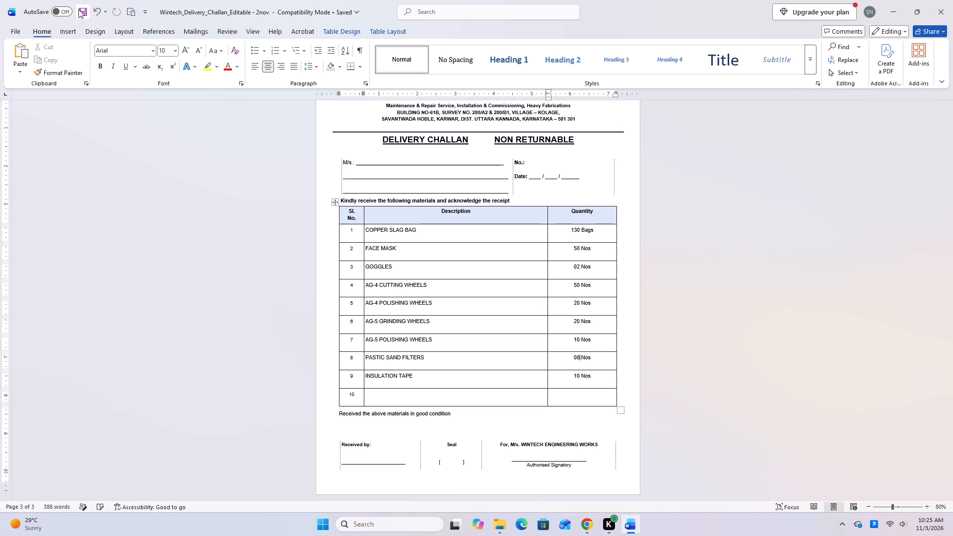
Set up a print job for pages 1,3 of the document with 3 copies.
key(ctrl+p)
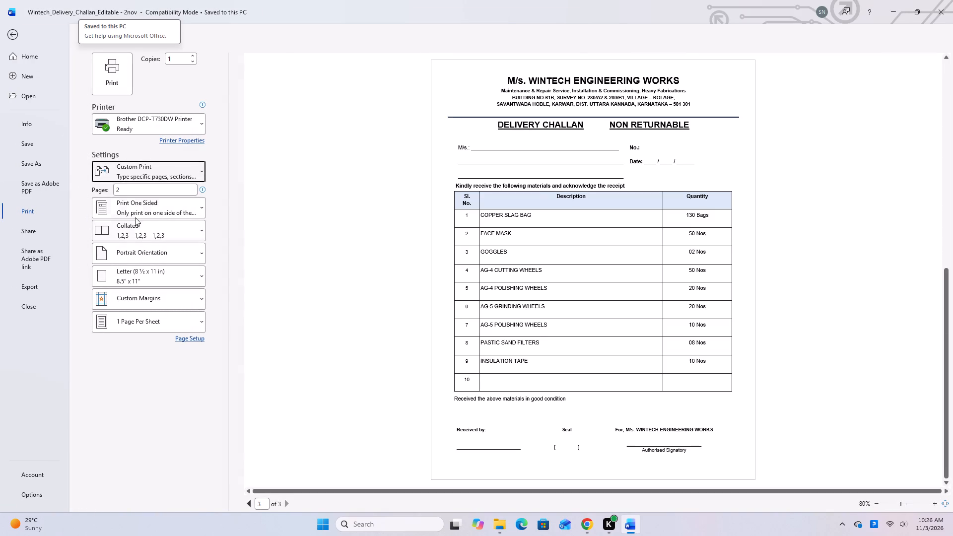
click(125, 190)
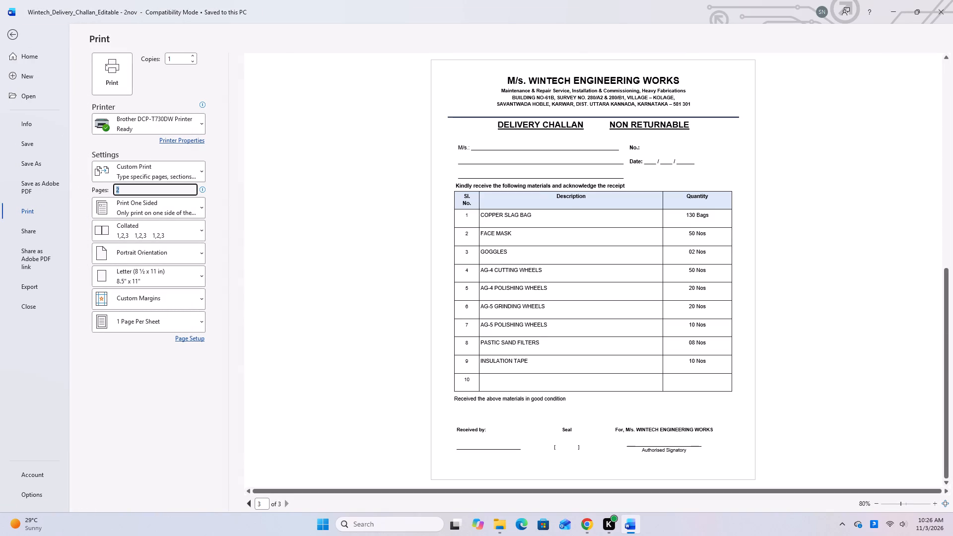
key(BackSpace)
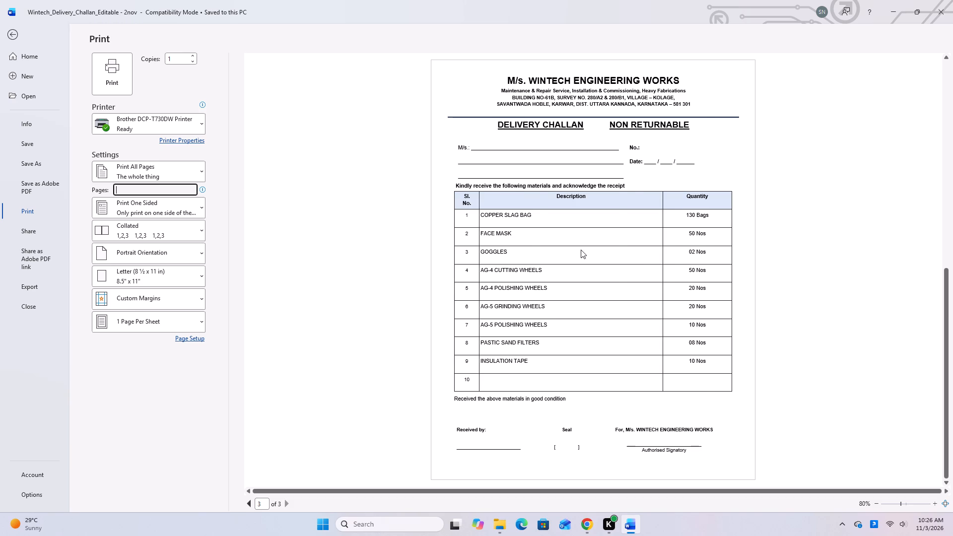
scroll(581, 250, up, 10)
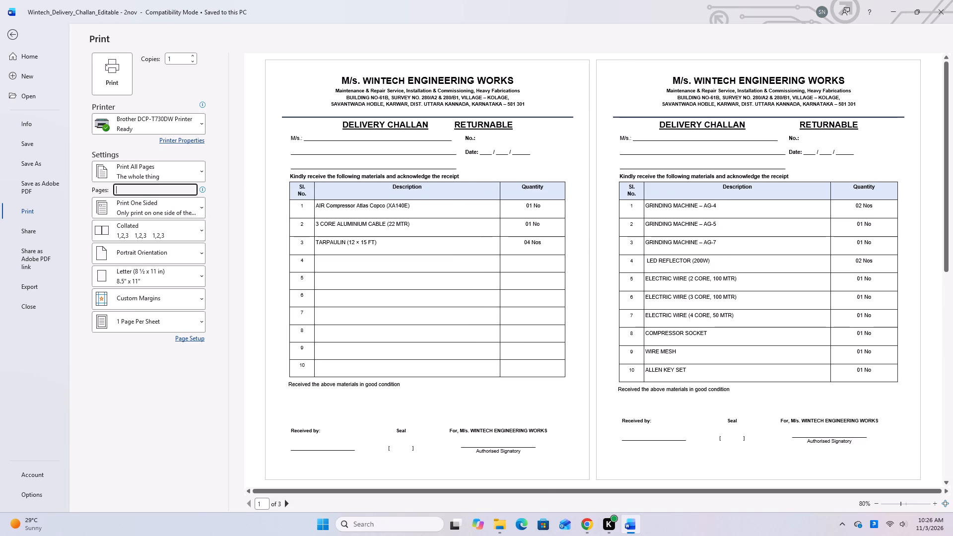
key(1)
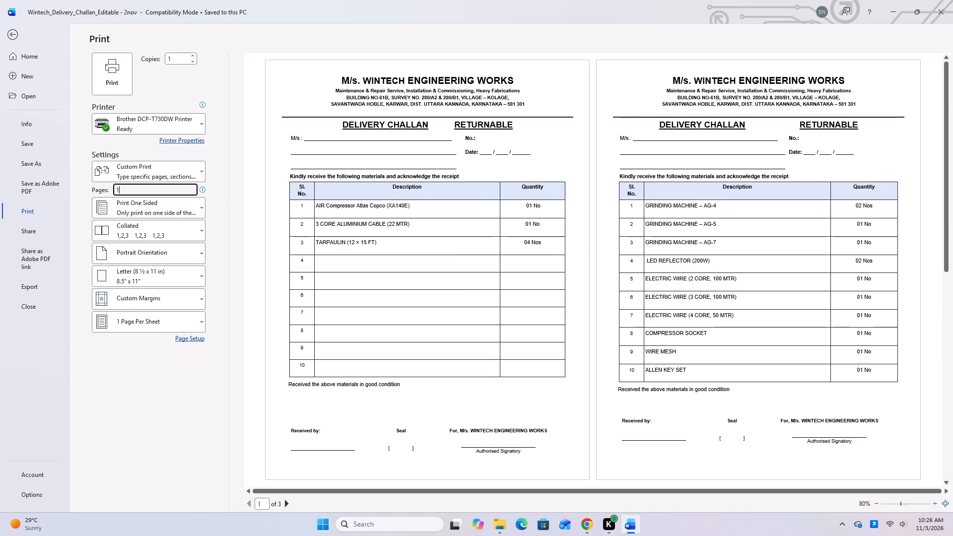
key(comma)
scroll(691, 358, down, 5)
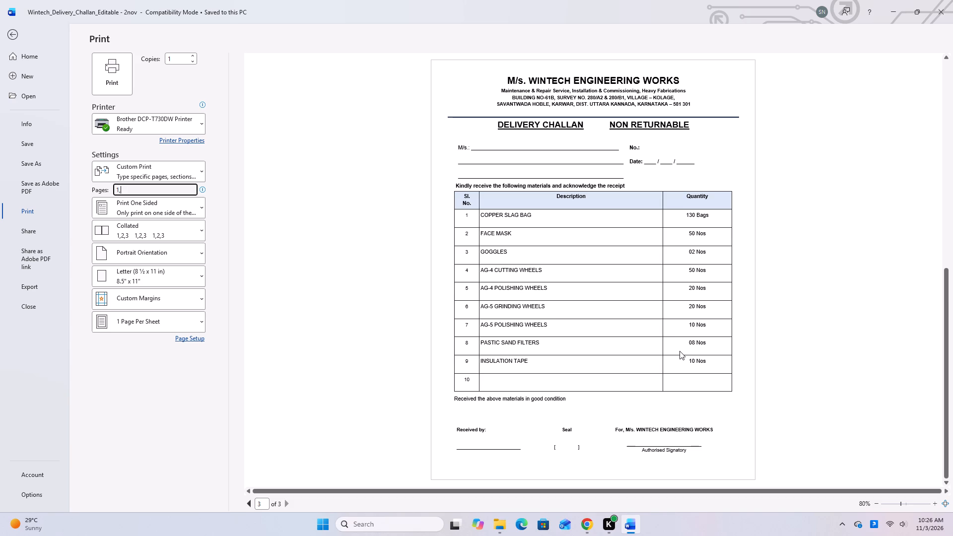
key(3)
click(193, 55)
click(193, 55)
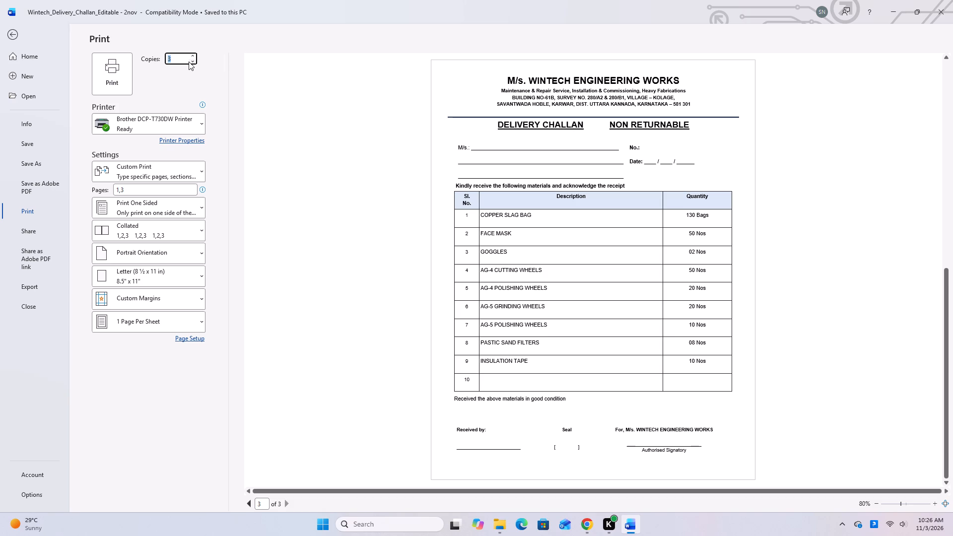
Change the print range to page 3 only and print the challan.
click(121, 191)
key(BackSpace)
key(3)
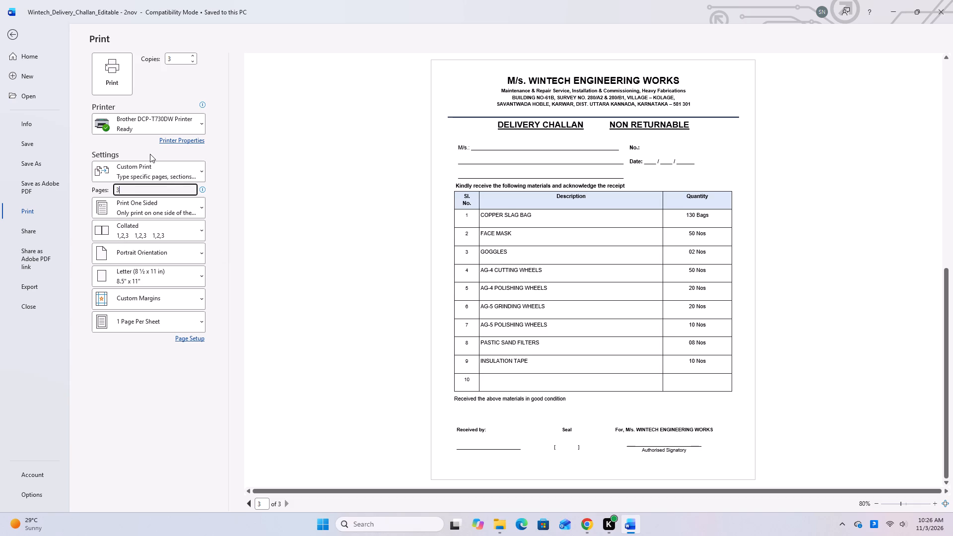
click(100, 67)
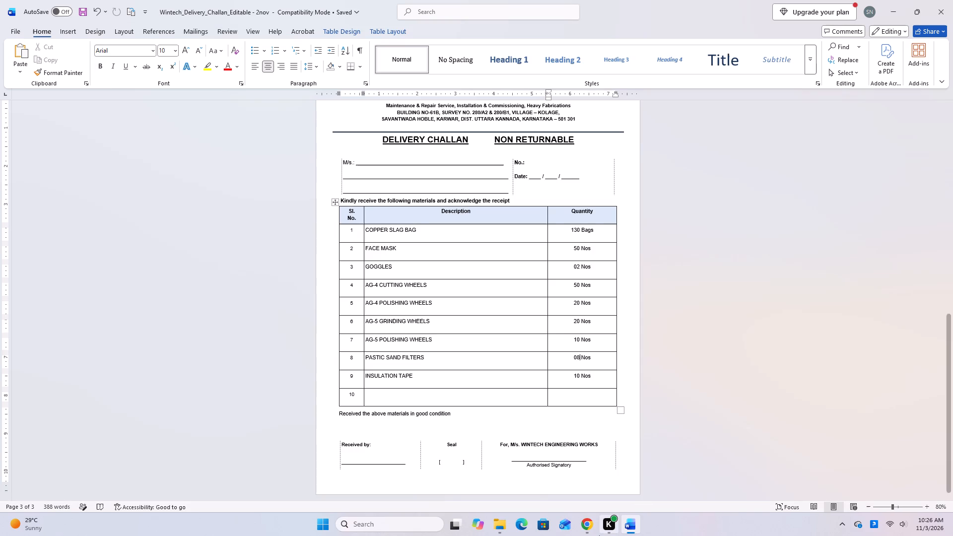
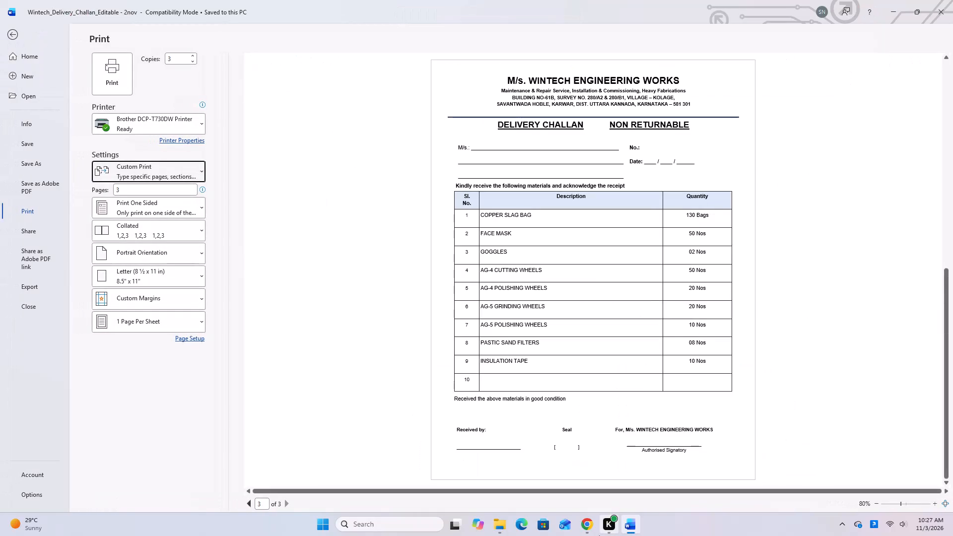
Change the print range to page 1 only, with 2 copies, and print that challan.
click(127, 193)
key(BackSpace)
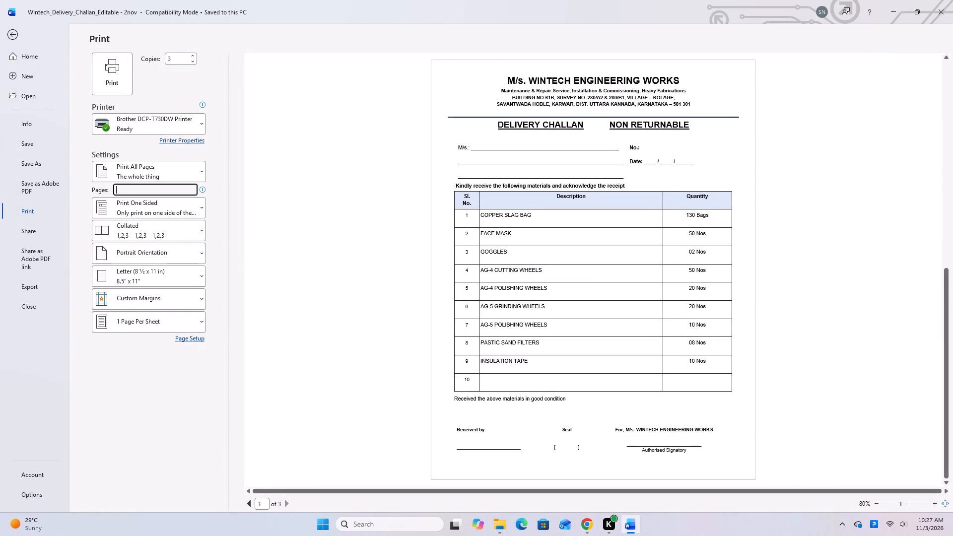
key(1)
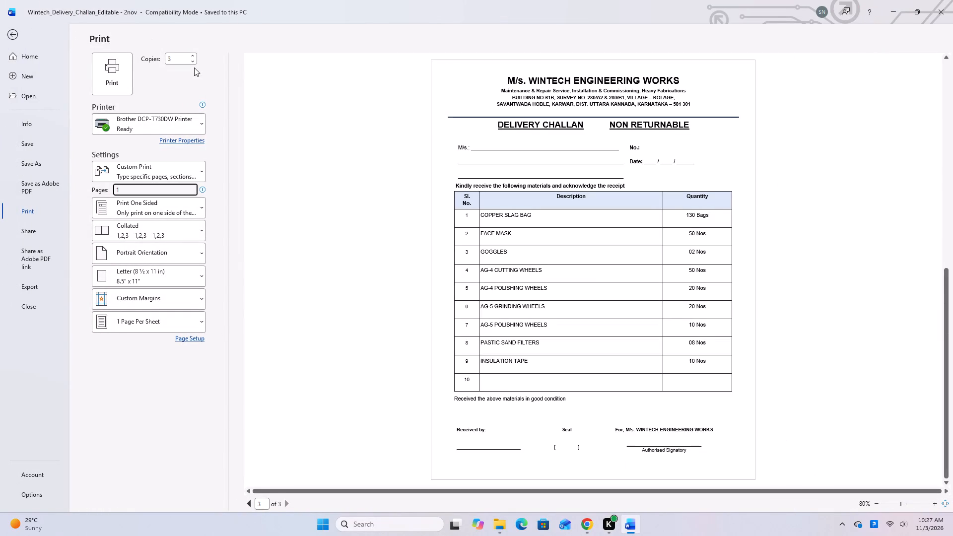
click(194, 61)
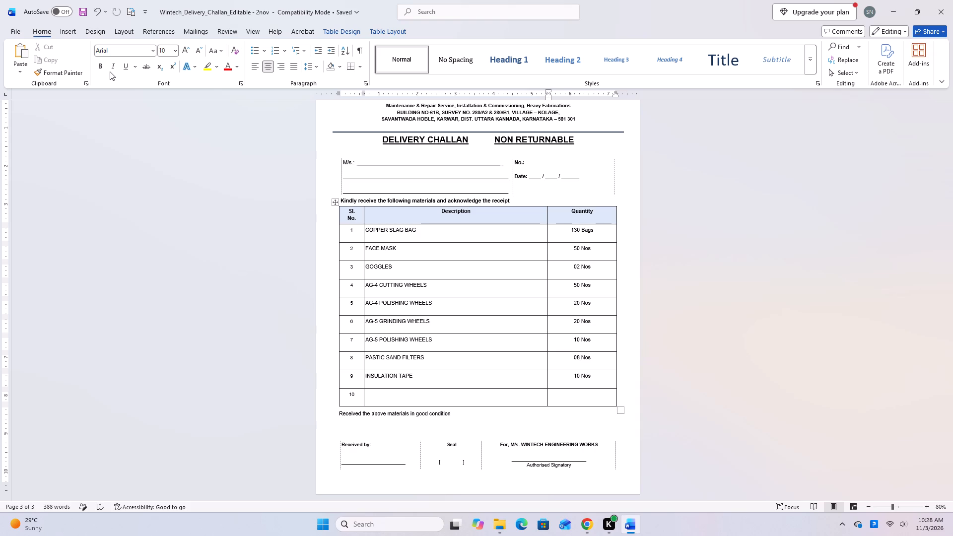
Set up another print job for page 2 only, the returnable challan listing the grinding machines, with 1 copy.
key(ctrl+p)
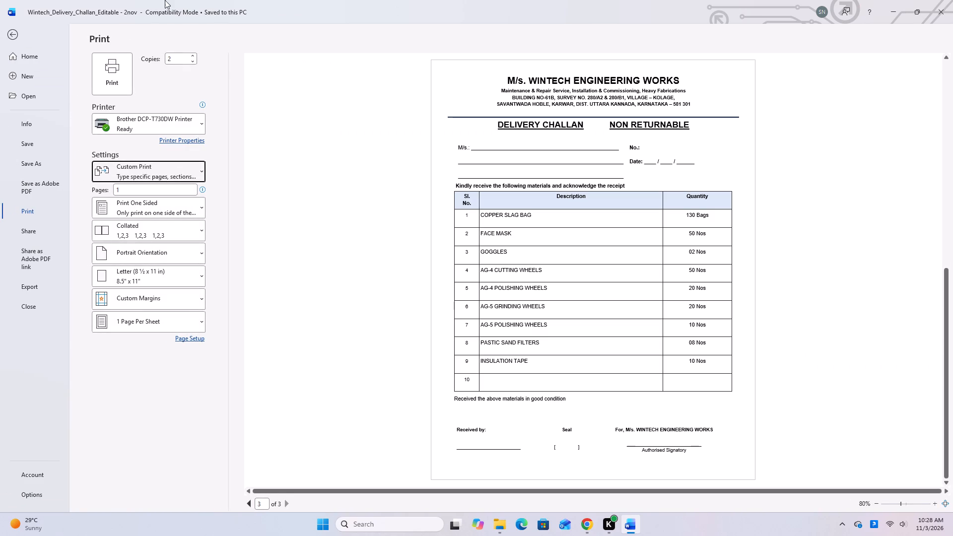
click(173, 62)
key(BackSpace)
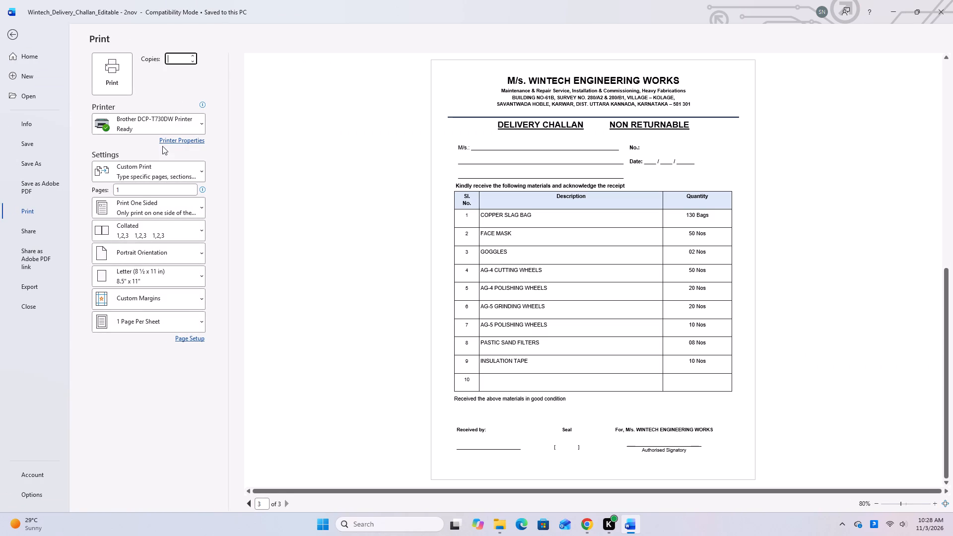
click(139, 190)
key(BackSpace)
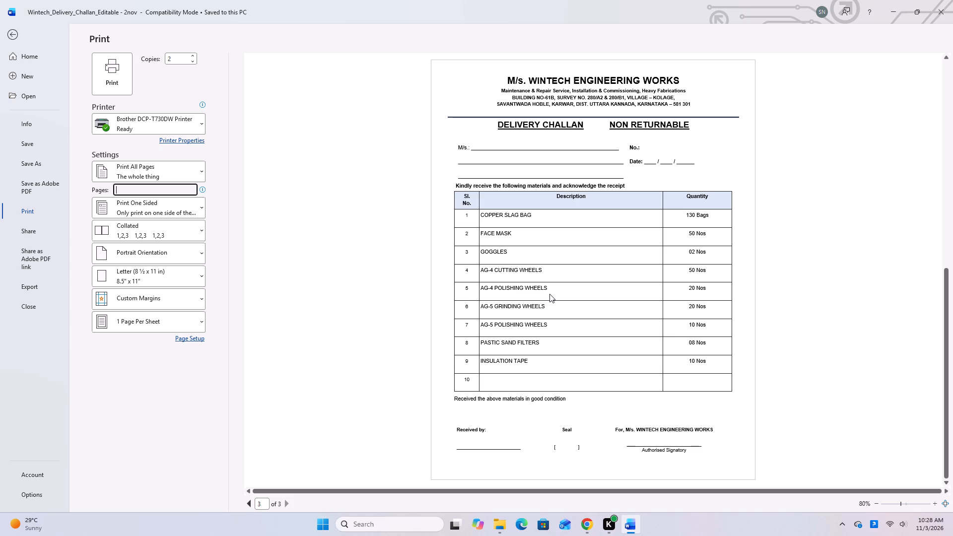
scroll(549, 294, up, 1)
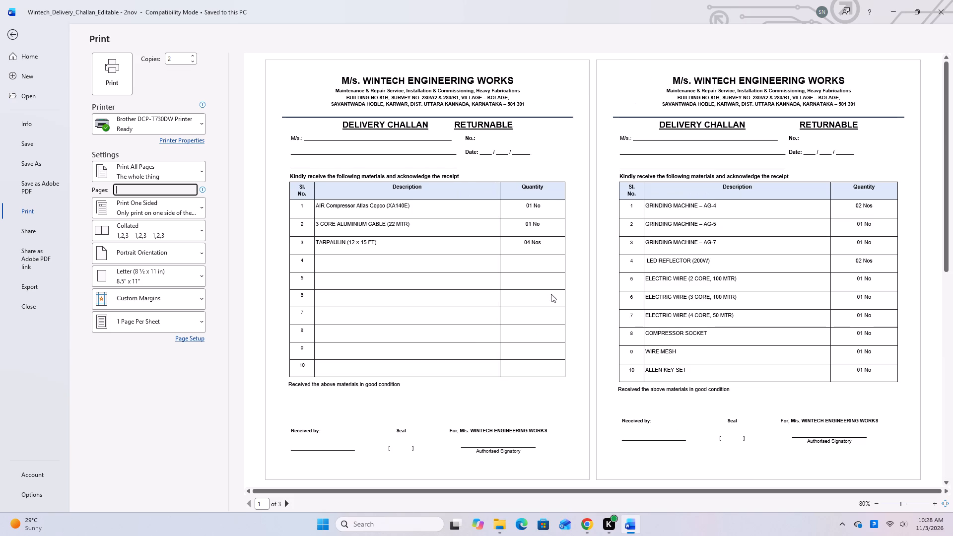
key(2)
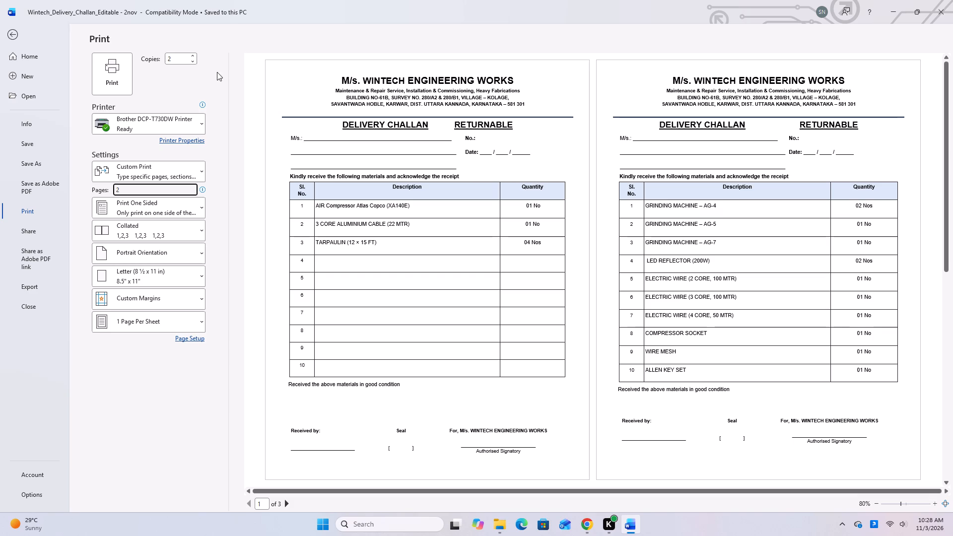
click(191, 63)
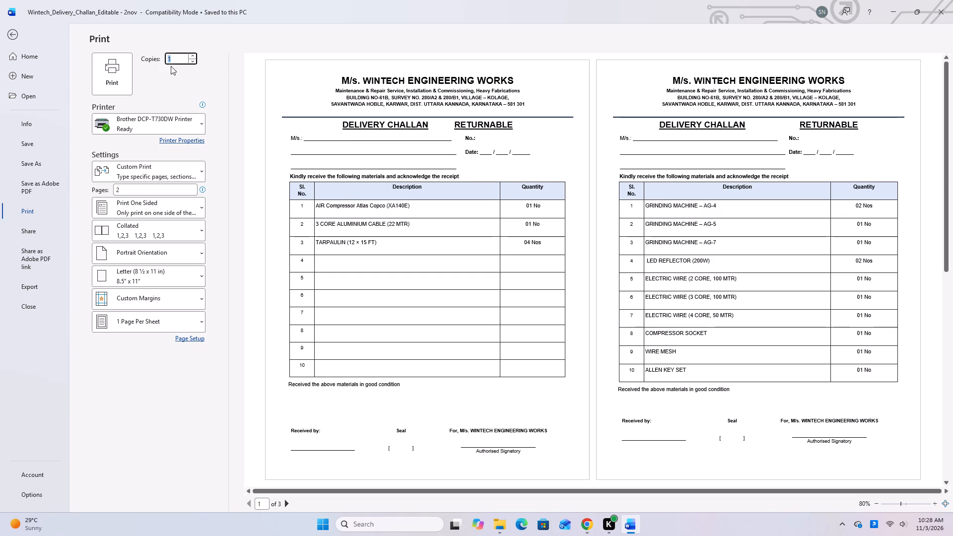
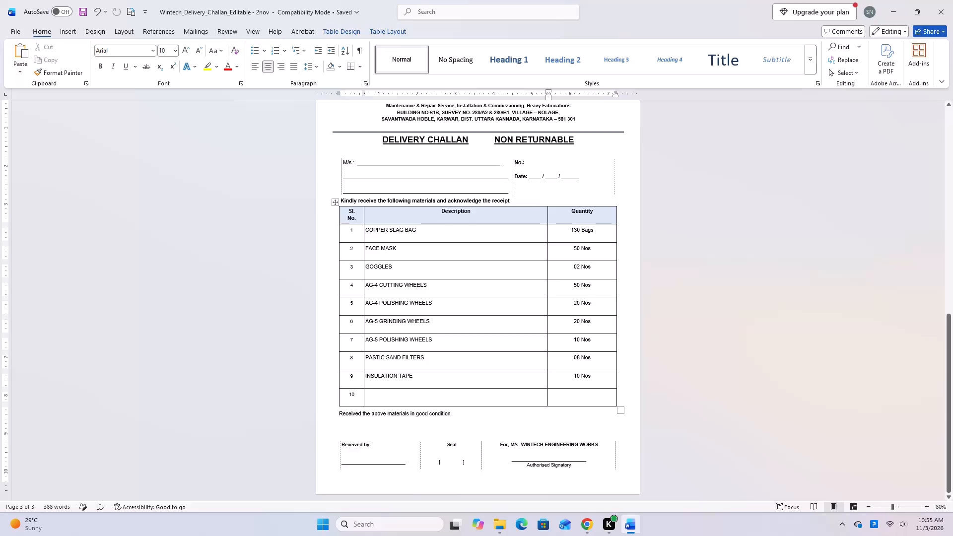
Save the delivery challan document.
scroll(525, 347, up, 20)
scroll(525, 347, up, 4)
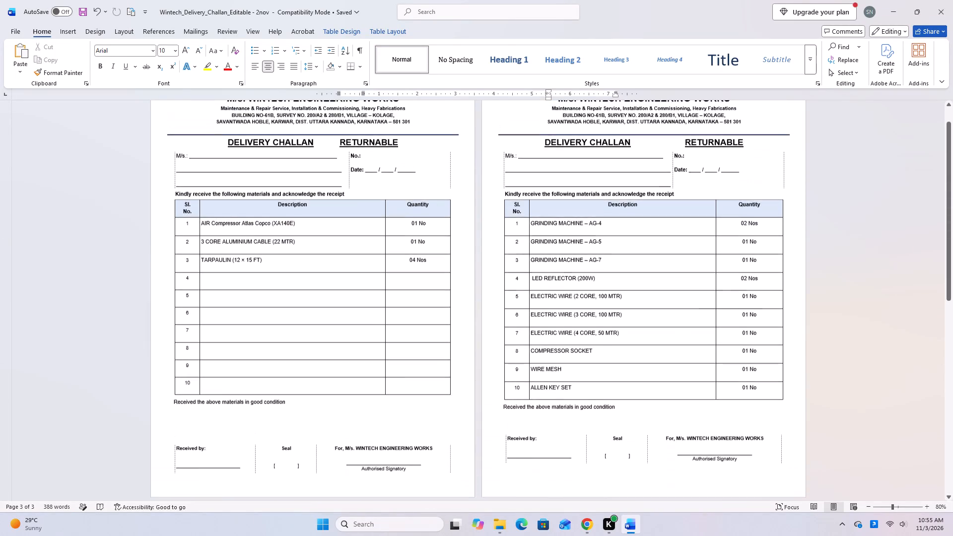
scroll(499, 340, up, 4)
double_click(85, 7)
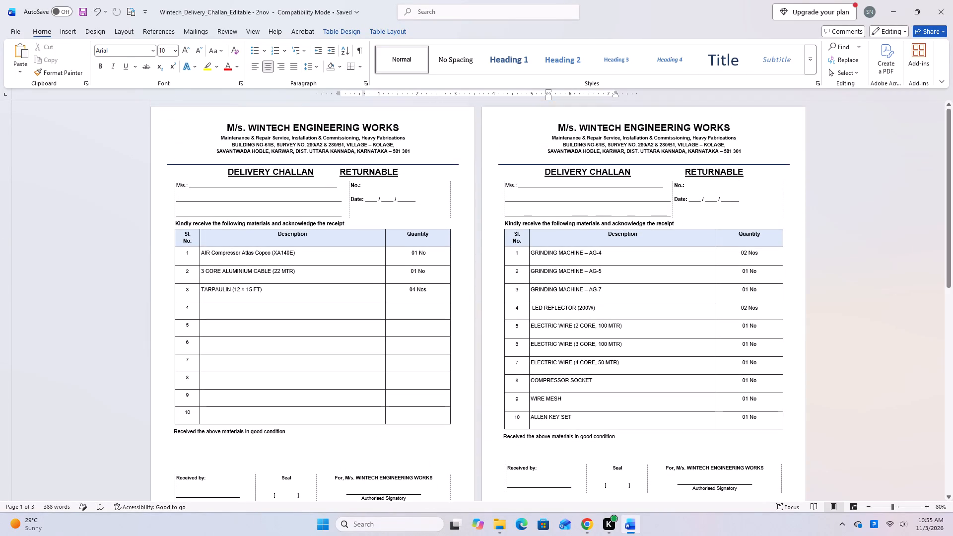
Copy the entire first-page returnable challan, from the company heading down to the signature block.
drag(219, 130, 346, 469)
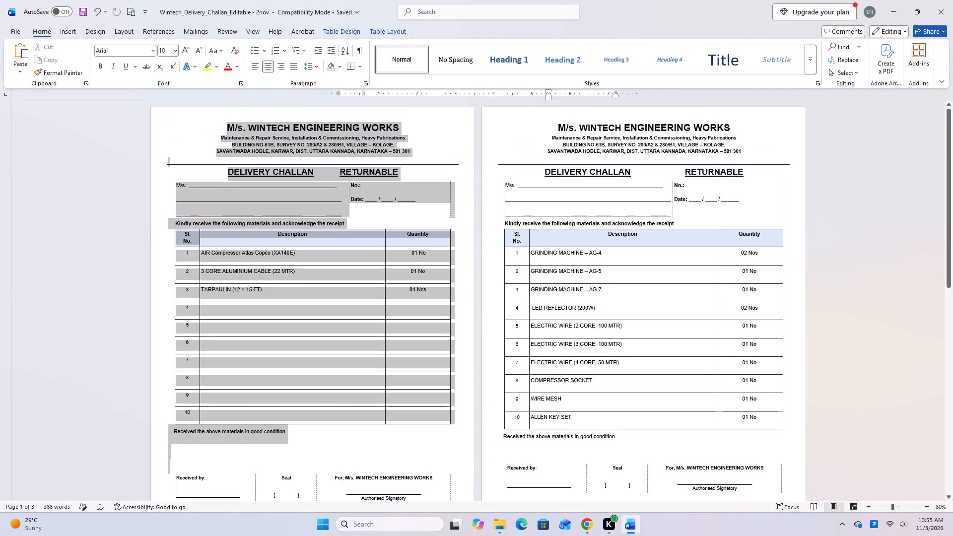
drag(346, 469, 442, 401)
click(797, 435)
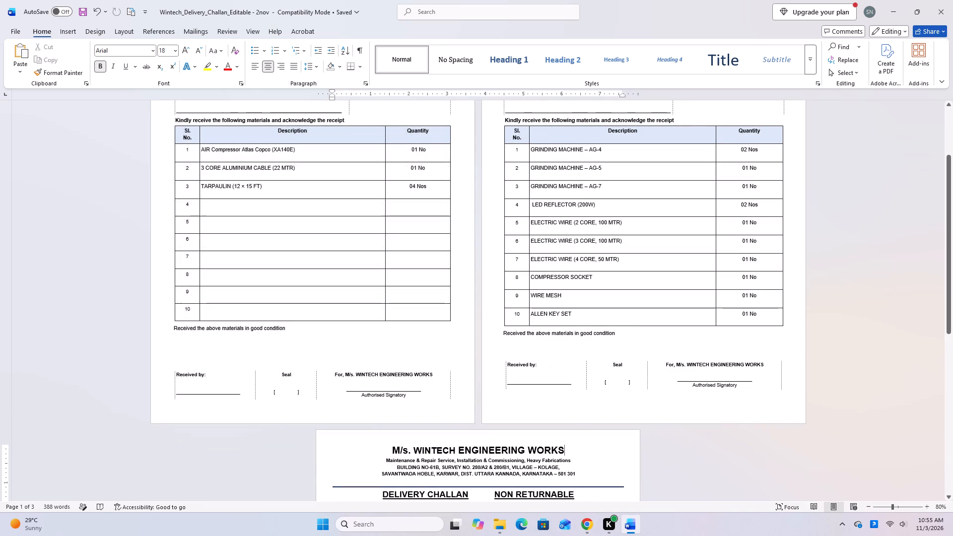
scroll(797, 435, up, 11)
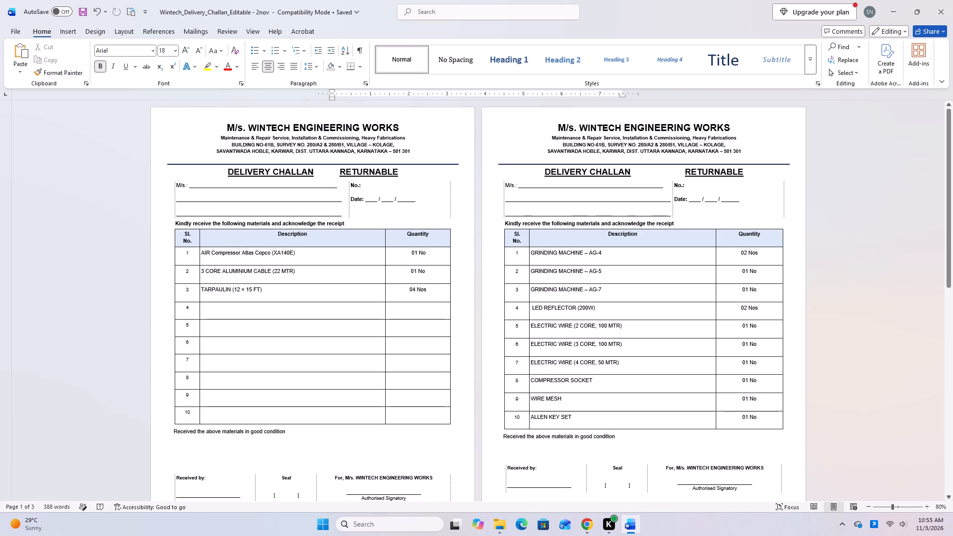
drag(225, 127, 432, 292)
key(ctrl+c)
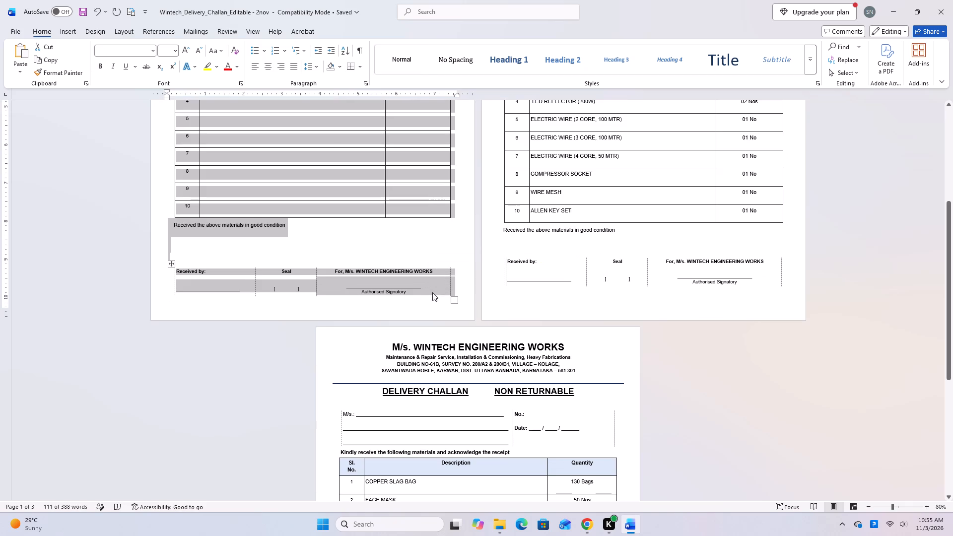
Insert a page break below the first challan's signature block and paste the copied challan after it.
click(376, 310)
scroll(366, 293, up, 13)
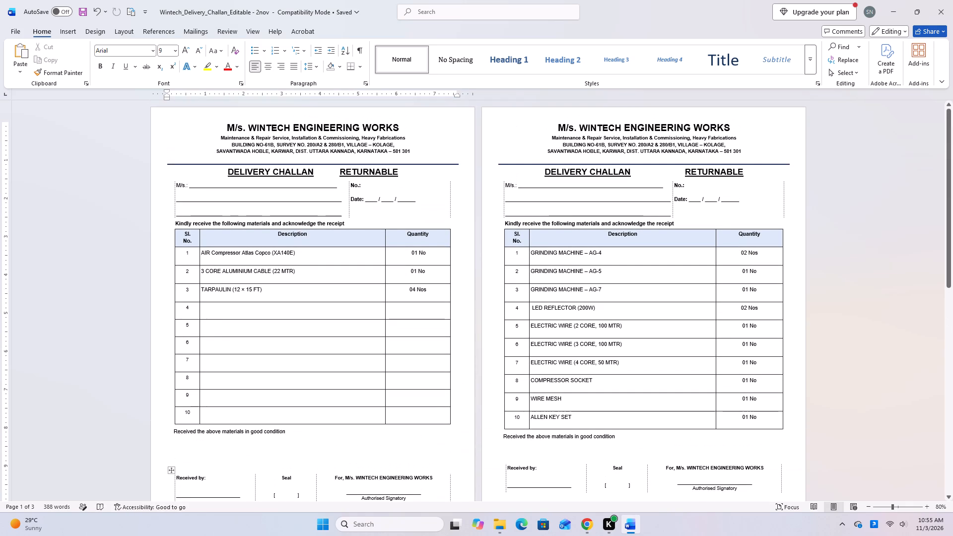
scroll(365, 287, up, 4)
click(70, 31)
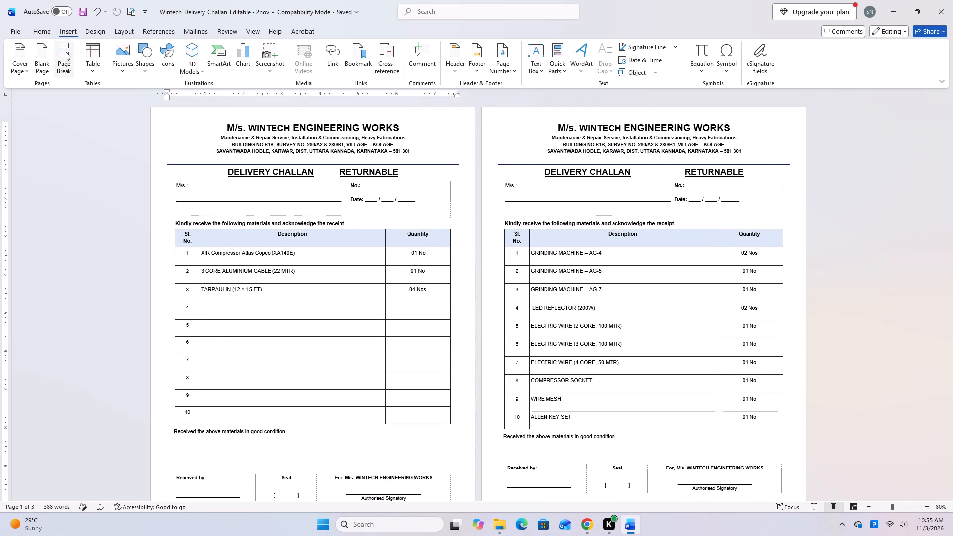
click(64, 56)
scroll(527, 248, up, 7)
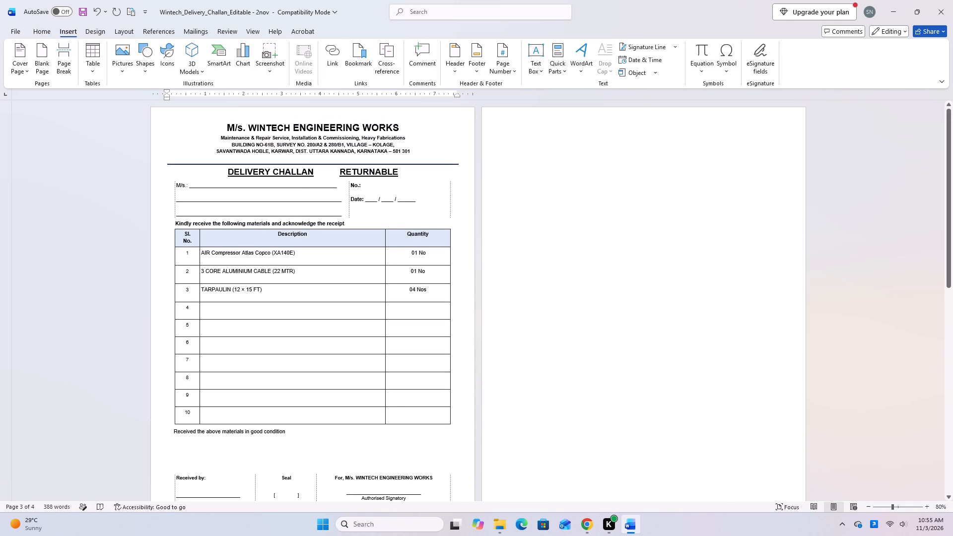
click(530, 120)
key(ctrl+v)
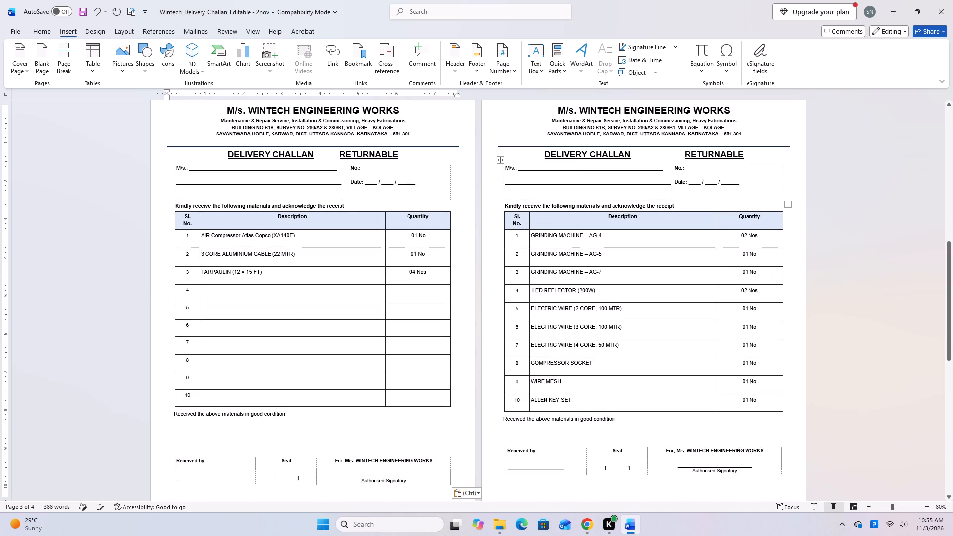
Look through all pages of the document to examine the pasted challan's placement and the page layout around it.
scroll(577, 167, down, 20)
scroll(577, 167, down, 15)
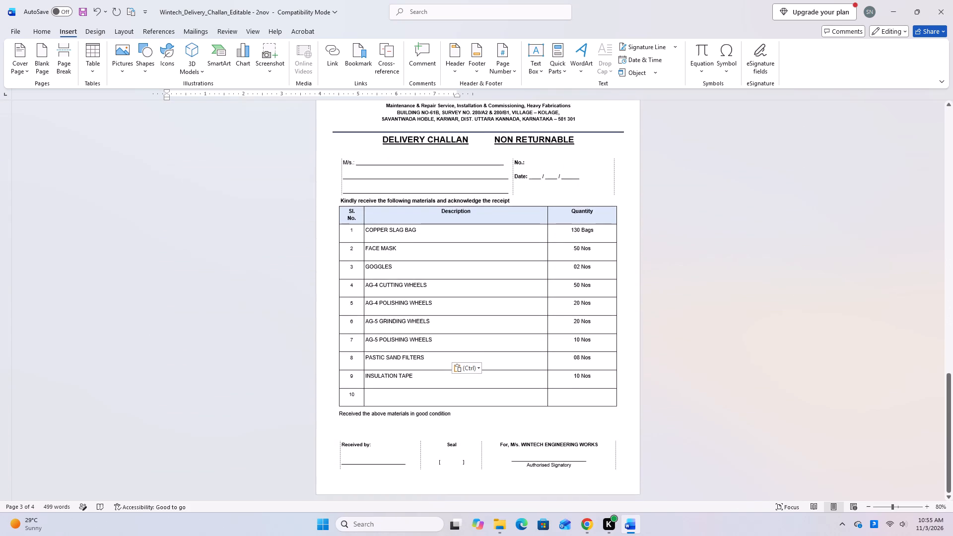
scroll(577, 167, down, 2)
scroll(577, 167, up, 20)
scroll(577, 167, up, 20)
scroll(577, 167, up, 1)
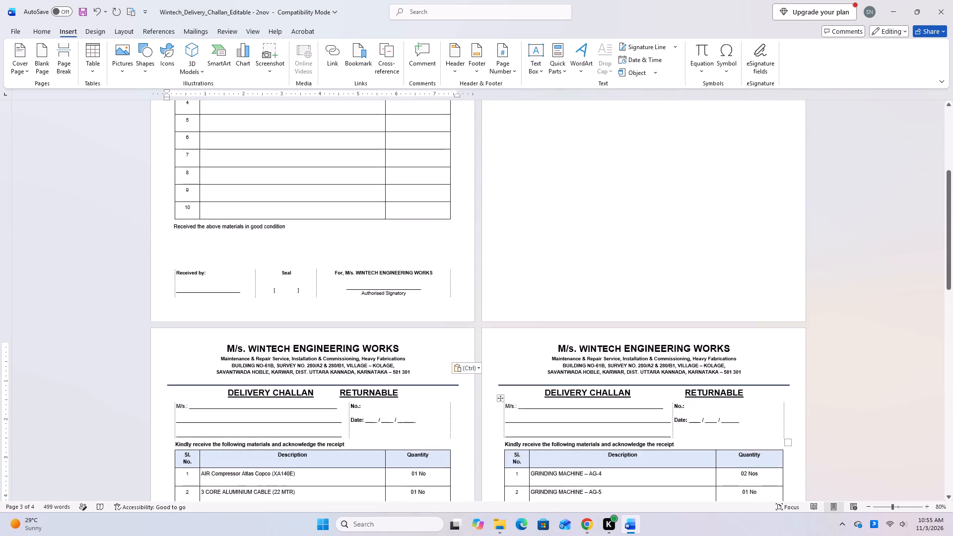
scroll(577, 166, up, 13)
scroll(577, 166, down, 6)
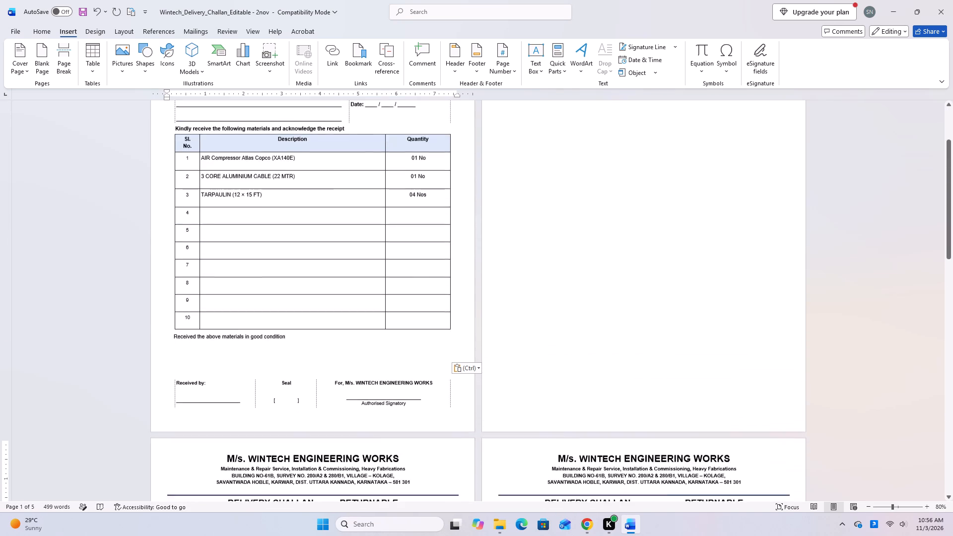
scroll(577, 166, down, 19)
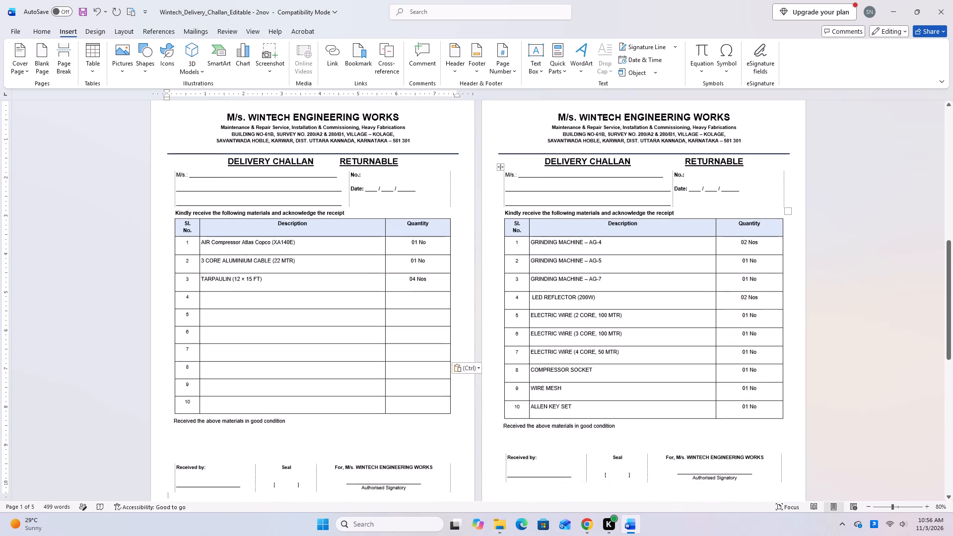
scroll(577, 166, up, 3)
scroll(577, 166, down, 9)
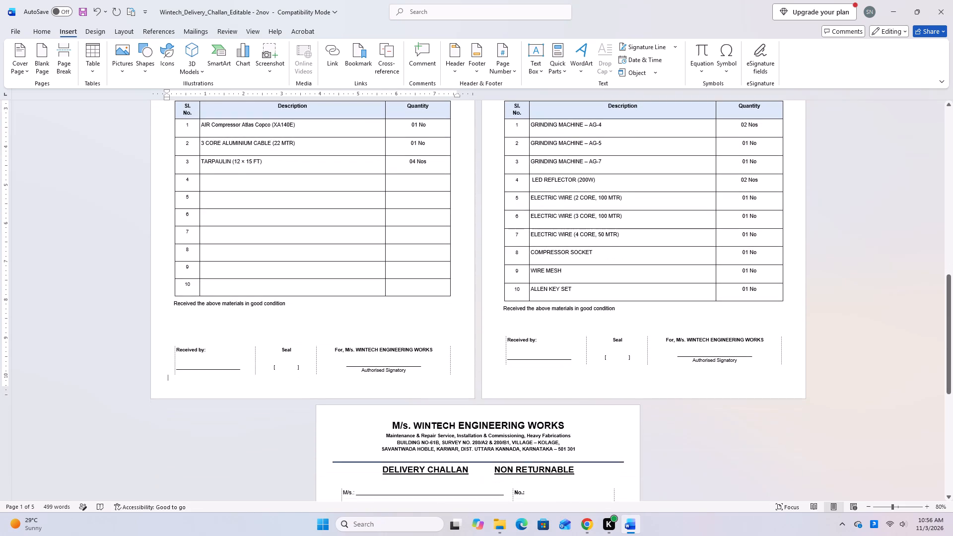
Select the descriptions and quantities of items 1 to 3, air compressor to tarpaulin, in the pasted returnable challan.
scroll(577, 166, up, 3)
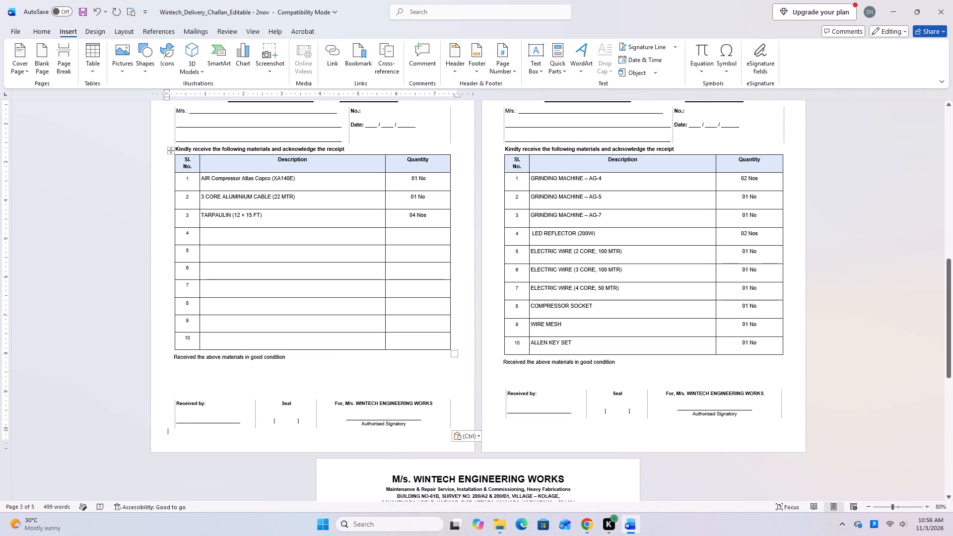
drag(202, 179, 404, 199)
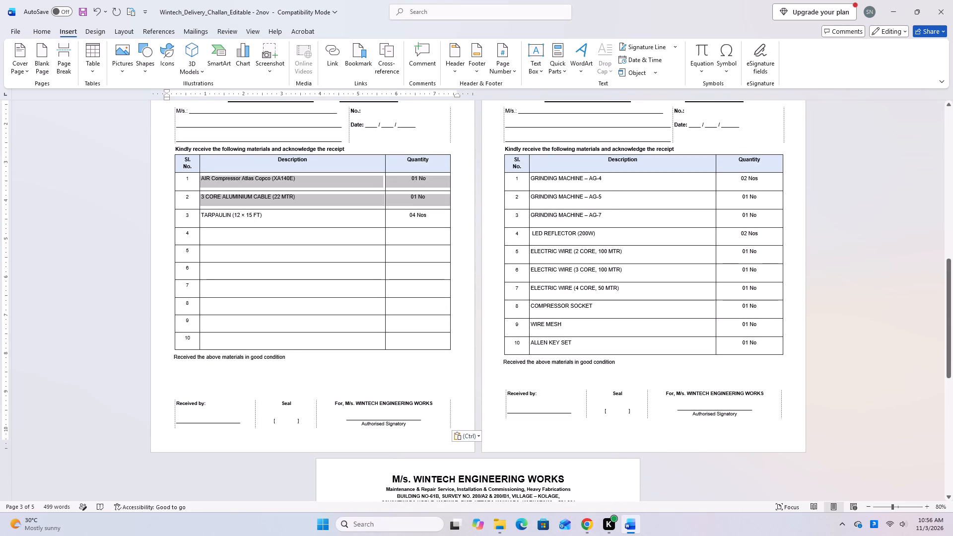
drag(404, 199, 412, 218)
scroll(413, 237, up, 15)
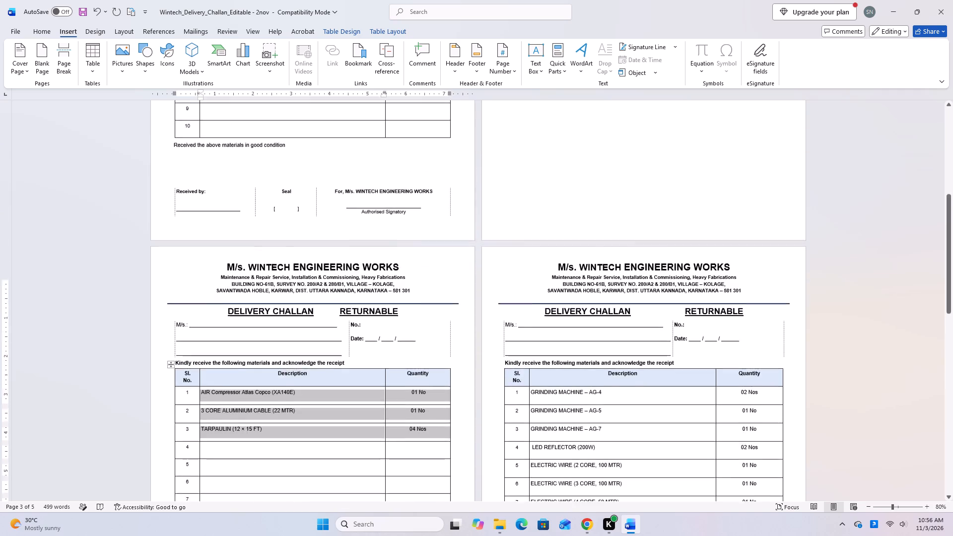
scroll(415, 230, up, 7)
scroll(415, 230, down, 19)
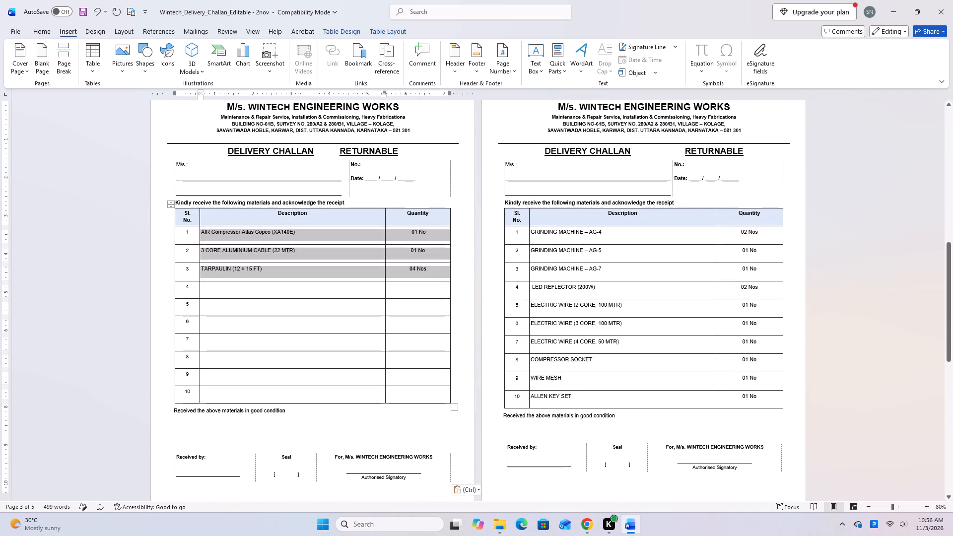
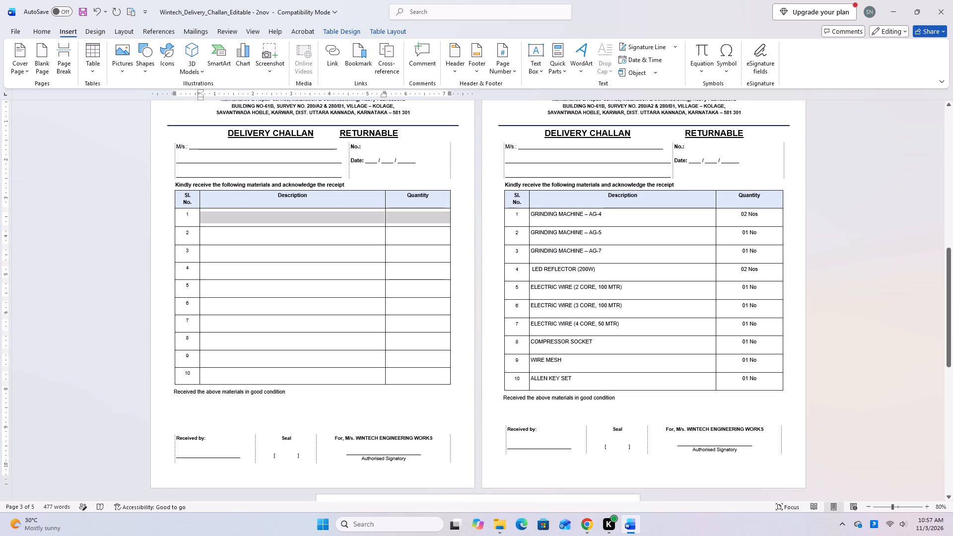
Paste the copied 50 Sq. mm, 4 Core Flexible Copper Cable text into items 1 to 3 of the empty page 3 challan and make it uppercase.
drag(427, 218, 428, 252)
key(ctrl+v)
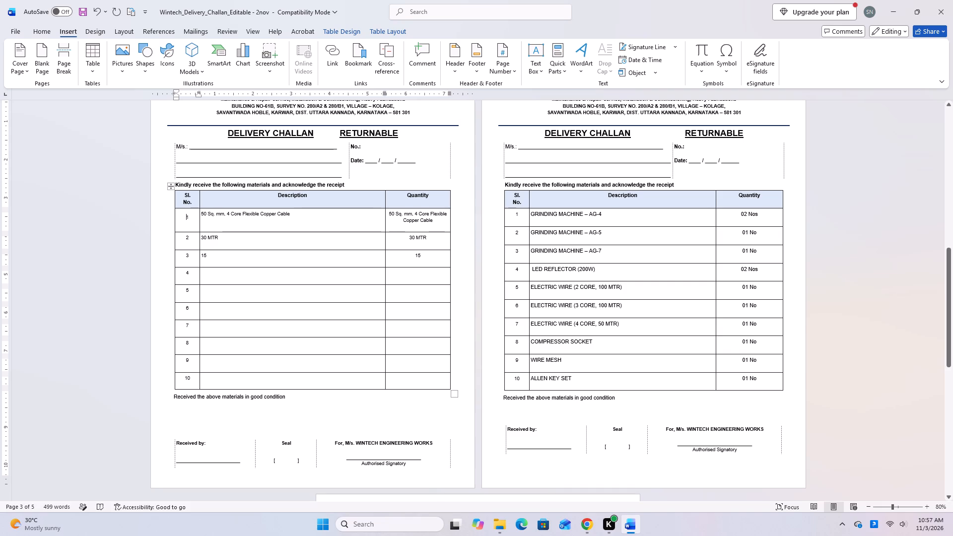
drag(203, 214, 449, 253)
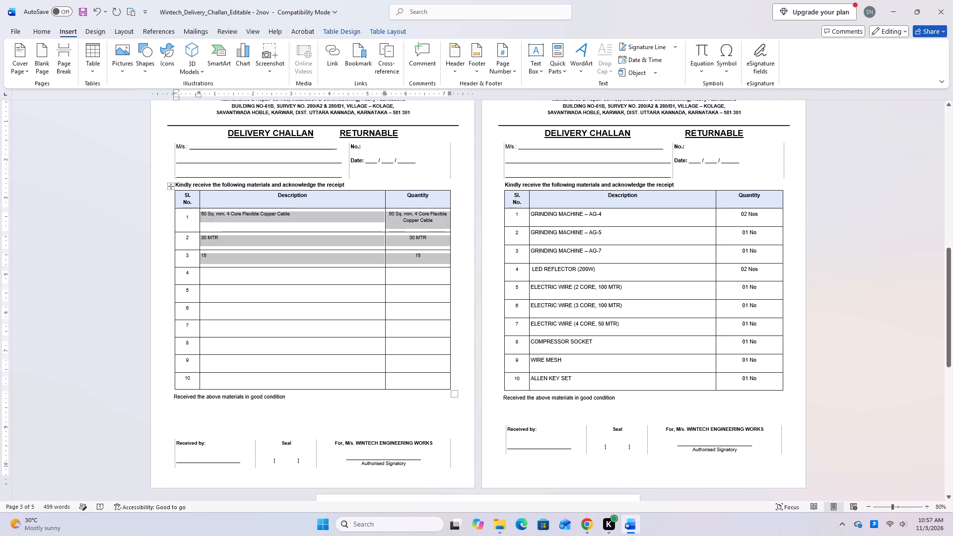
key(shift+F3)
key(shift+F3)
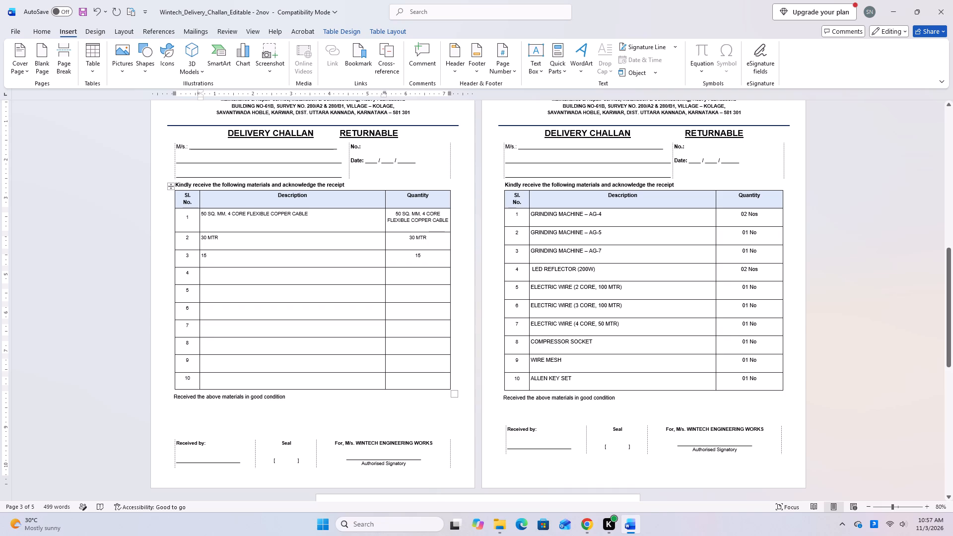
Copy the formatting of the grinding machine AG-4 and AG-5 rows onto the descriptions and quantities of items 1 to 3 in the page 3 challan.
drag(532, 215, 753, 232)
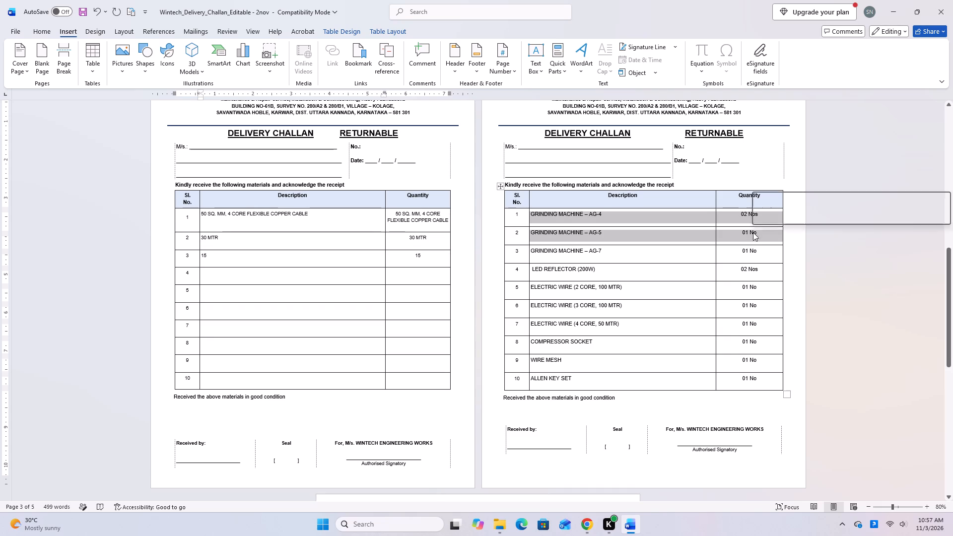
click(44, 33)
click(37, 73)
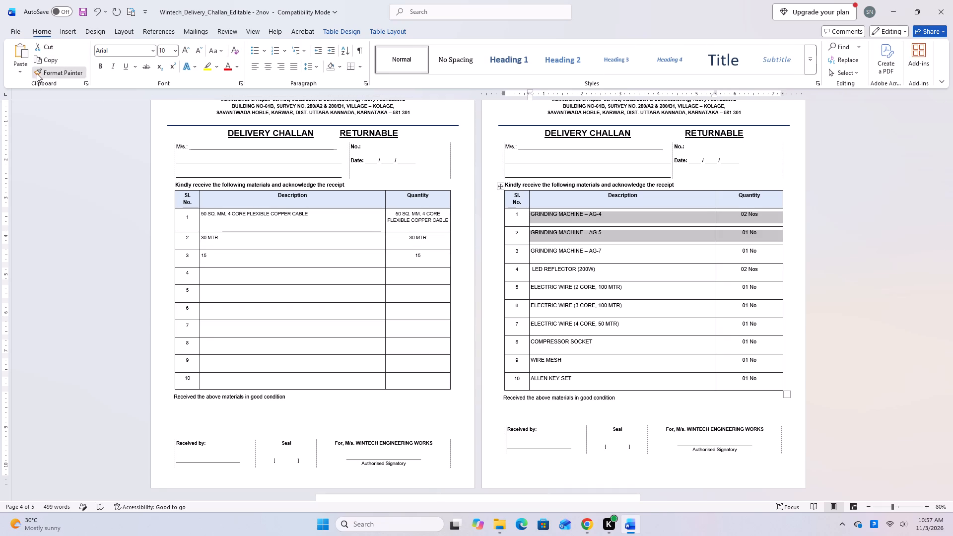
drag(203, 211, 426, 260)
click(323, 260)
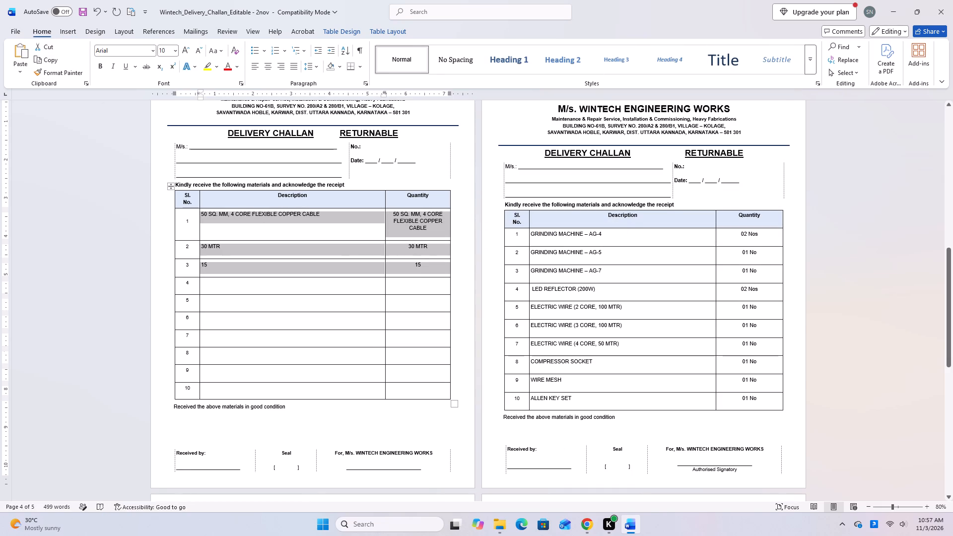
Replace the copper cable text in item 1's quantity cell with 30 Mtr.
click(406, 228)
drag(429, 230, 406, 215)
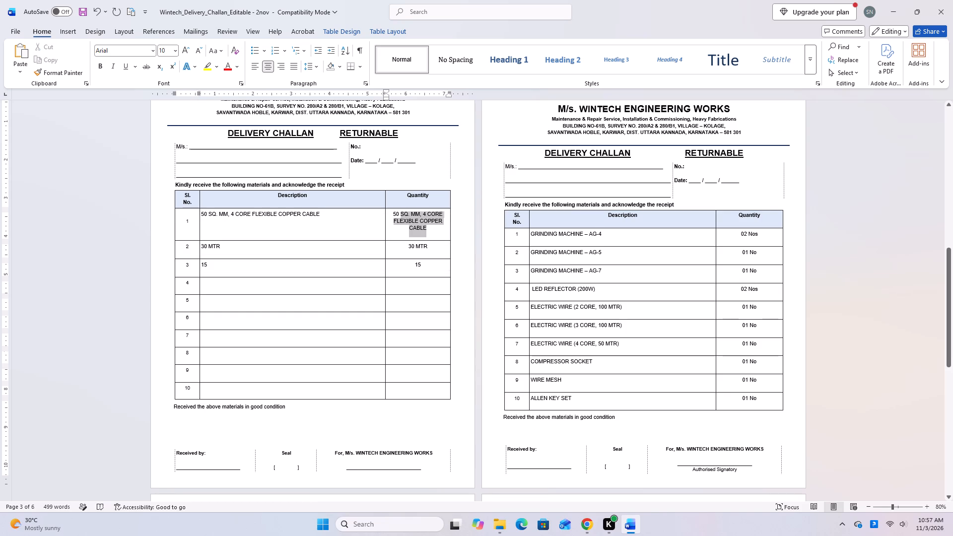
drag(406, 215, 400, 213)
key(Delete)
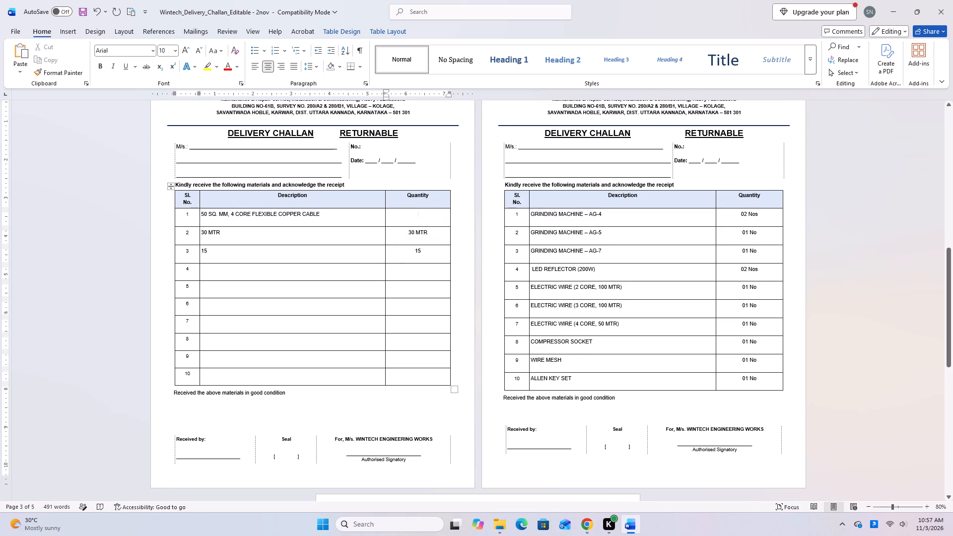
text(30)
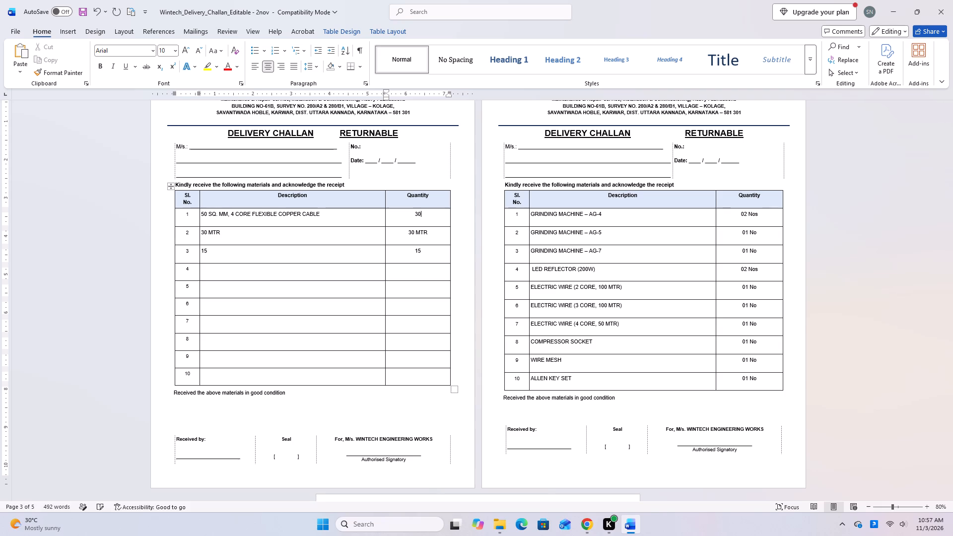
key(space)
key(m)
key(BackSpace)
text(TR)
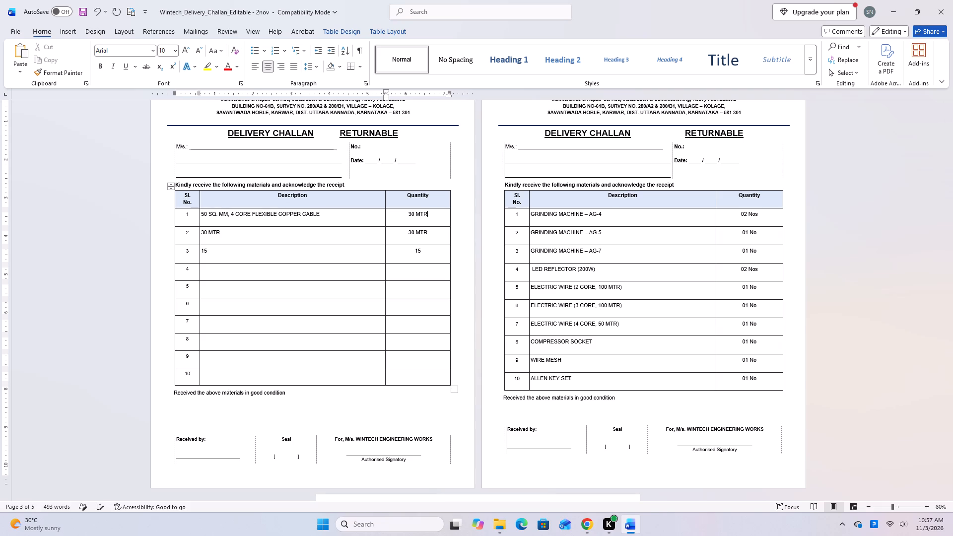
key(BackSpace)
key(BackSpace)
text(tr)
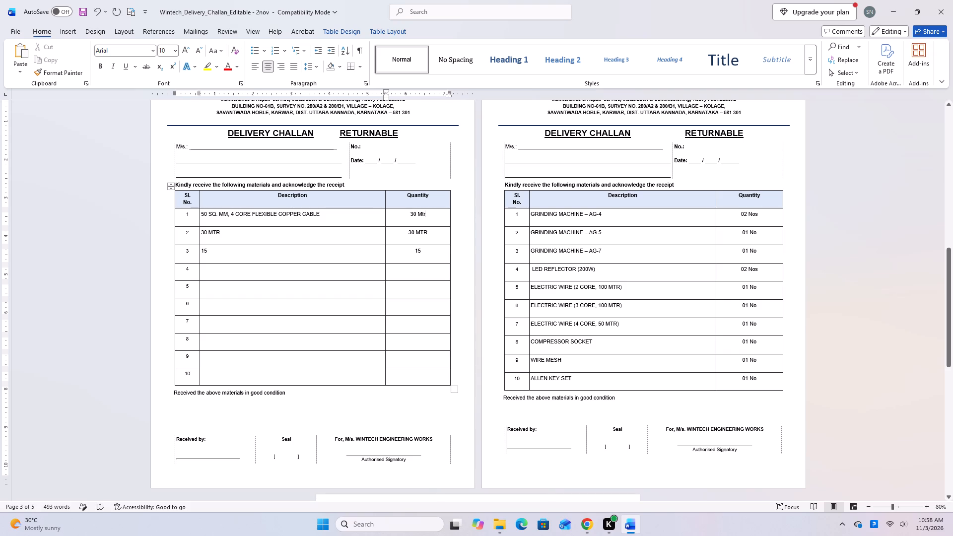
Clear the descriptions and quantities of items 2 and 3 in the page 3 challan, keeping the table cells.
drag(203, 233, 424, 251)
key(BackSpace)
scroll(424, 255, up, 1)
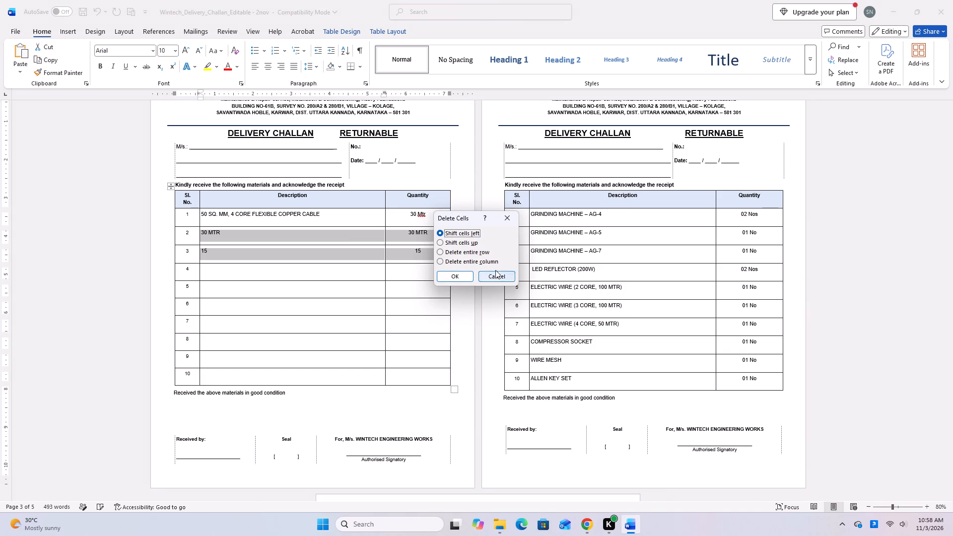
click(511, 219)
key(Delete)
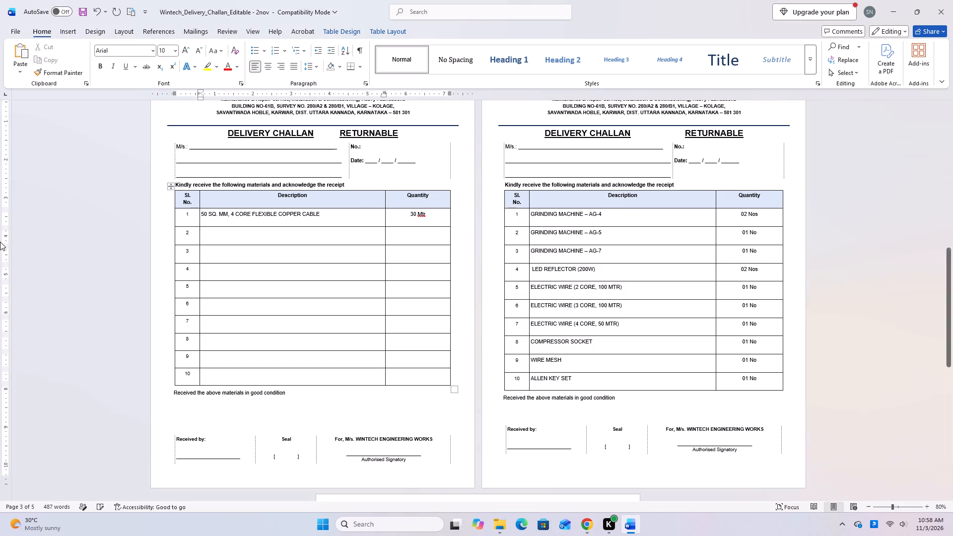
Dismiss the spelling flag on "Mtr" in item 1's quantity cell.
right_click(422, 213)
click(361, 299)
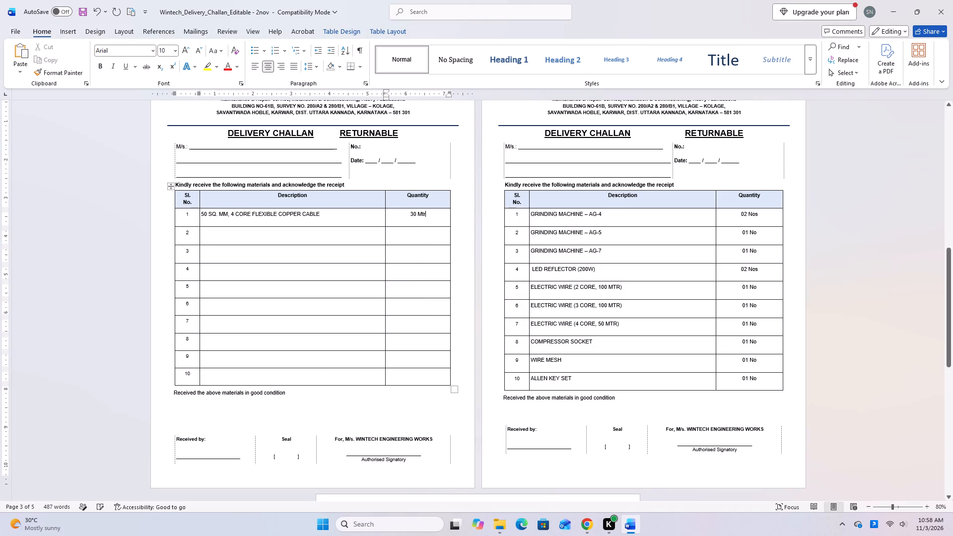
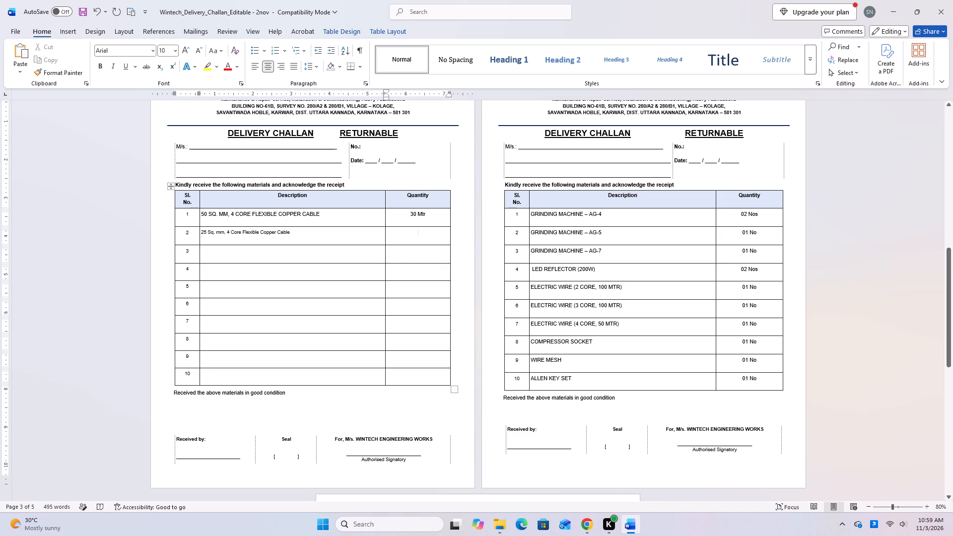
Enter 15 Mtr as the quantity for item 2 in the page 3 challan.
text(15)
key(space)
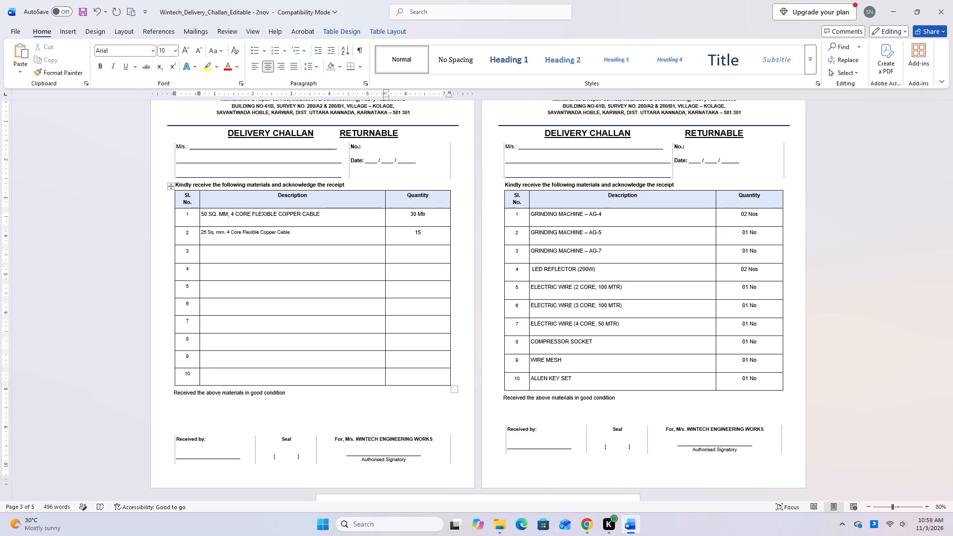
key(m)
key(BackSpace)
key(t)
key(BackSpace)
text(tr)
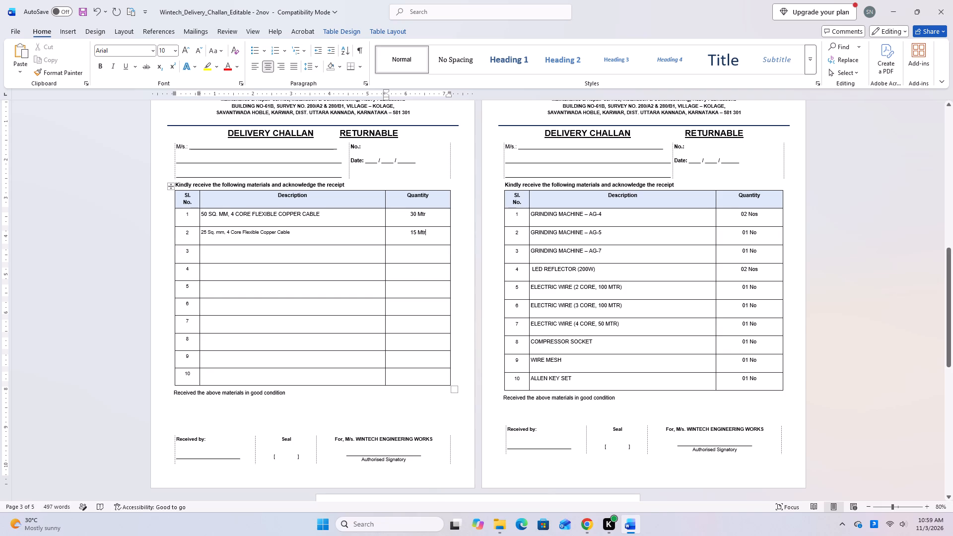
Change item 2's copper cable description in the page 3 challan to all uppercase letters.
drag(202, 231, 306, 242)
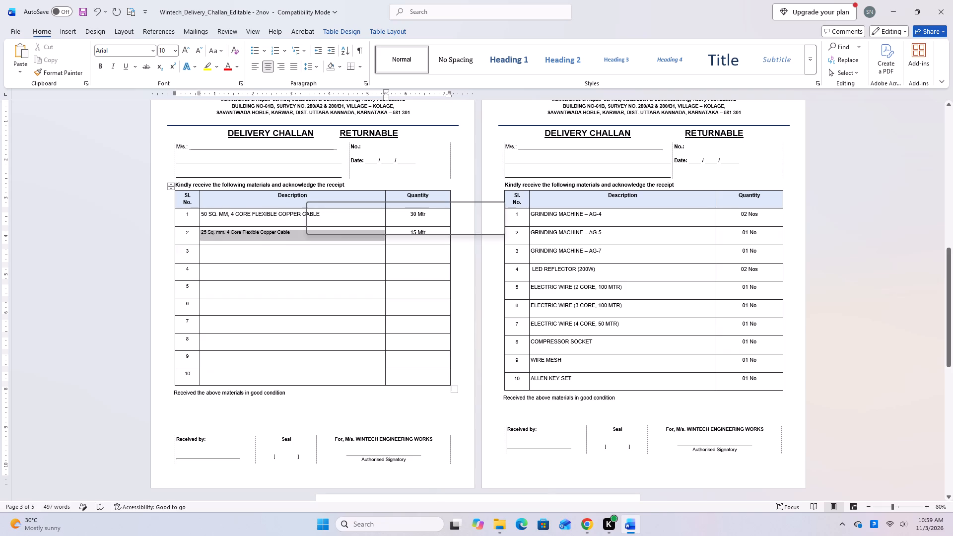
key(shift+F3)
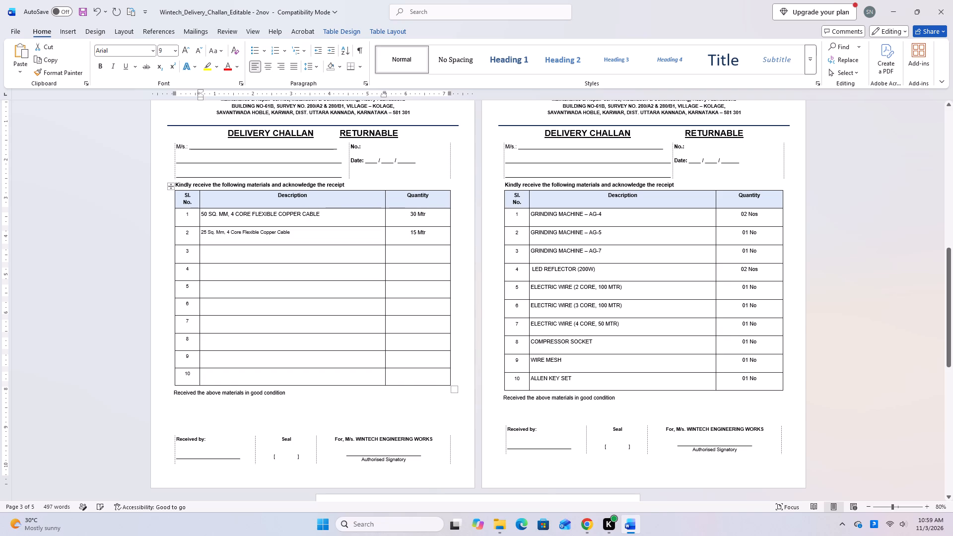
key(shift+F3)
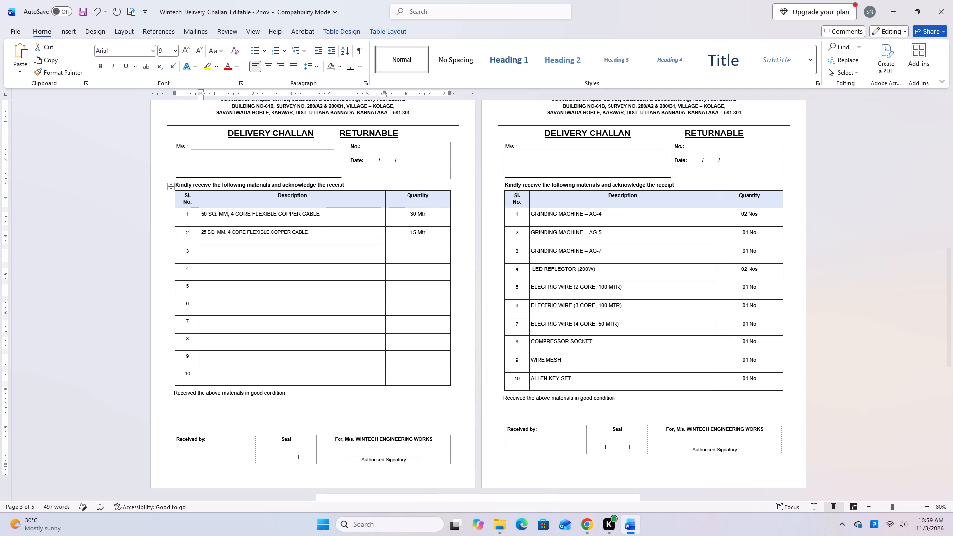
click(297, 253)
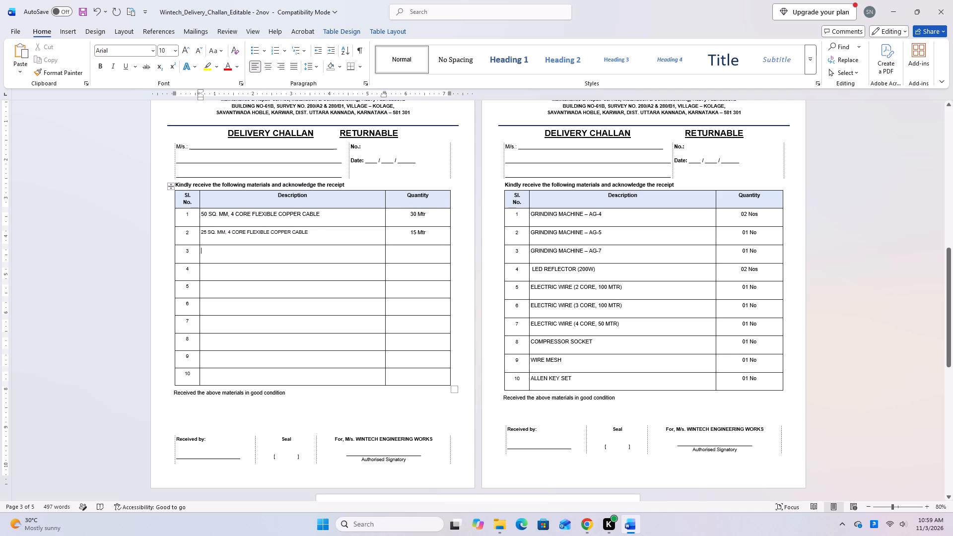
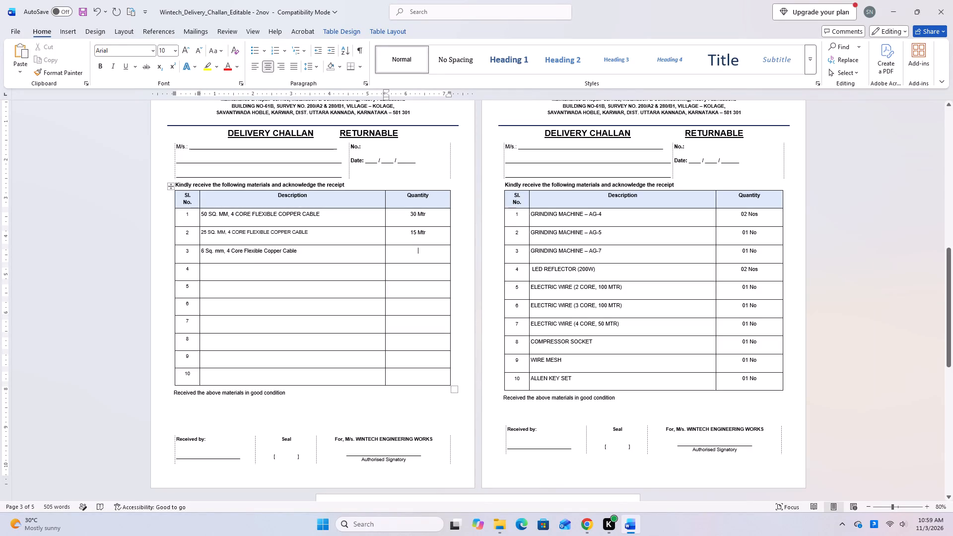
Enter 130 Mtr as the quantity for item 3 in the page 3 challan.
text(130)
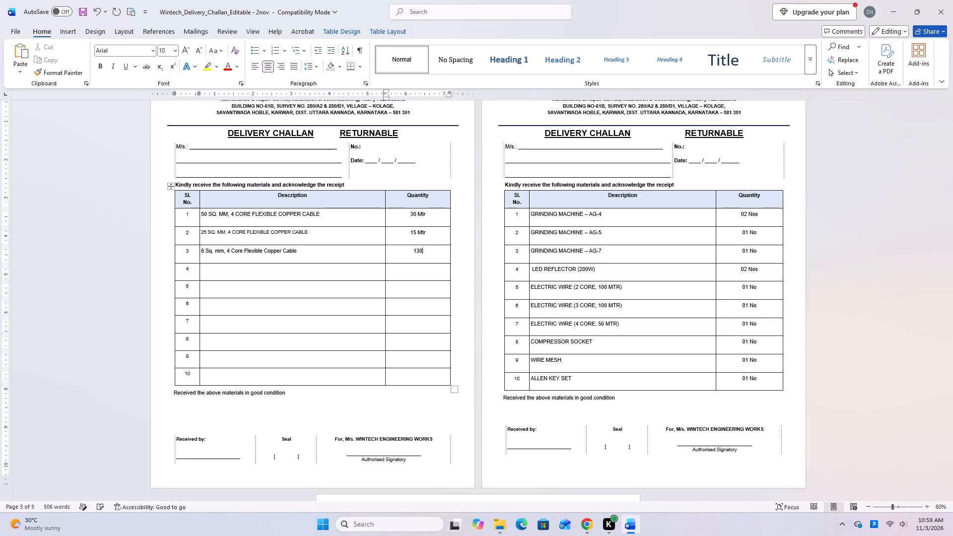
key(space)
key(m)
text(tr)
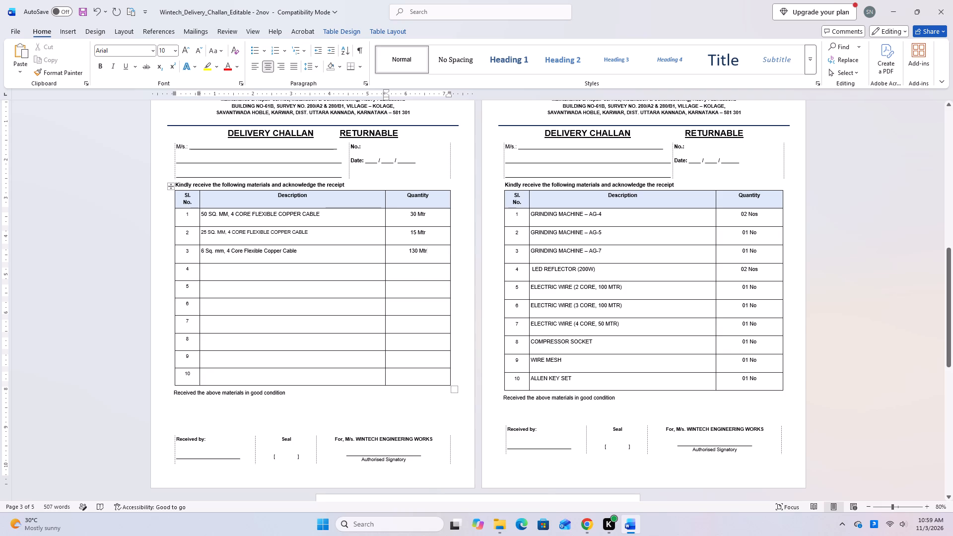
Copy the formatting of the grinding machine rows on page 4 onto the three copper cable rows on page 3.
drag(531, 214, 735, 239)
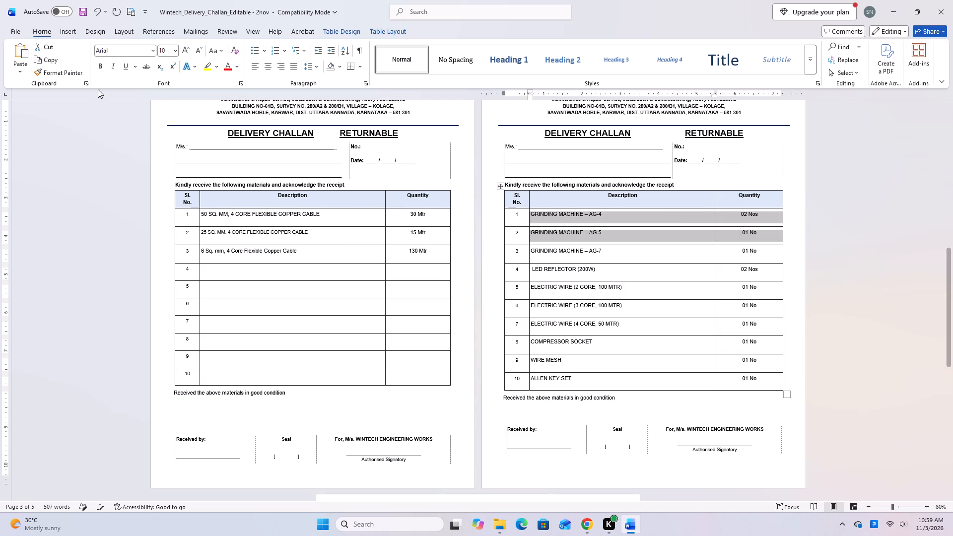
click(74, 77)
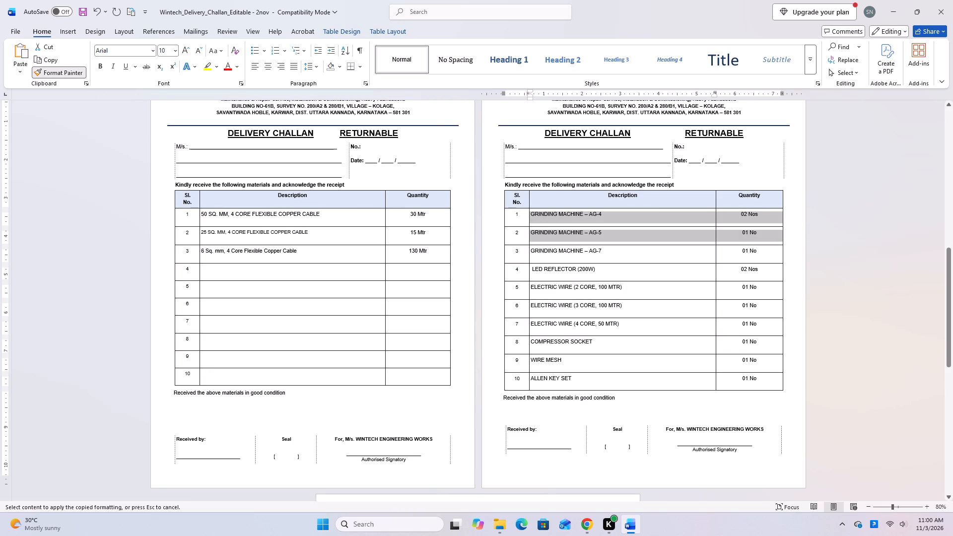
drag(202, 213, 412, 254)
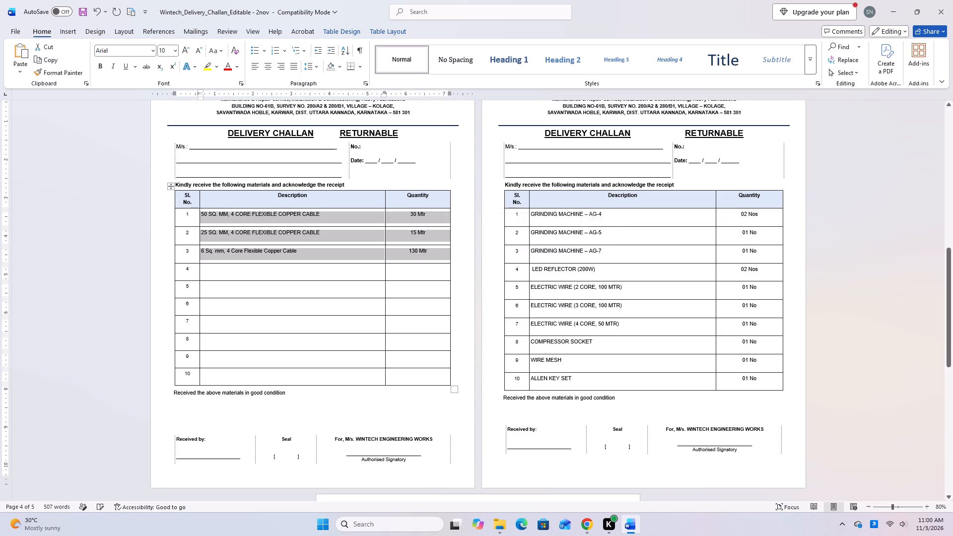
click(328, 271)
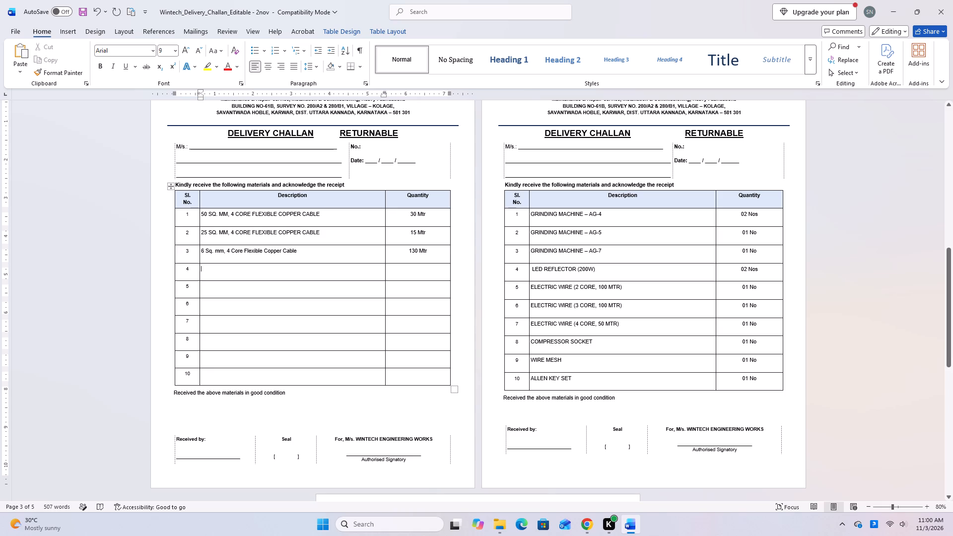
Change item 3's copper cable description in the page 3 challan to all uppercase letters.
drag(202, 252, 305, 250)
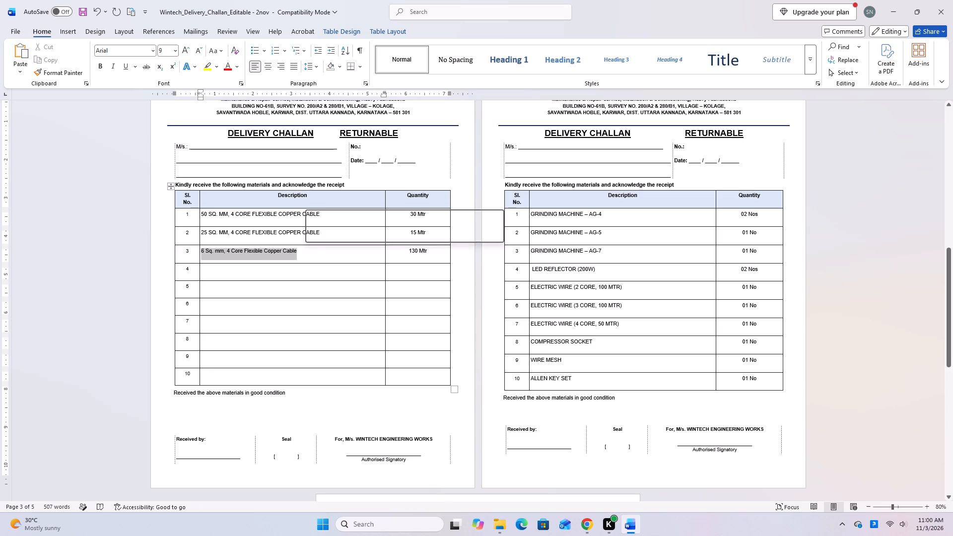
key(shift+F3)
key(shift+F3)
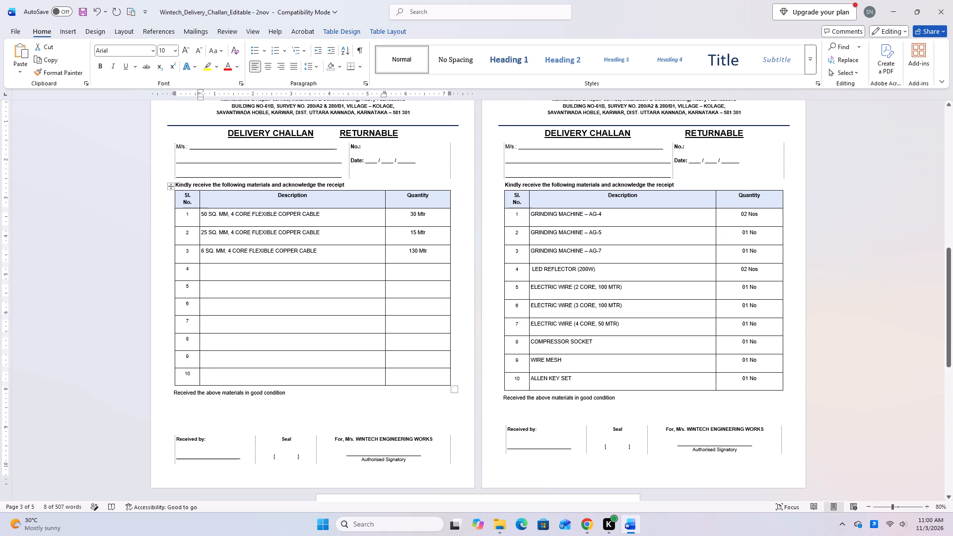
Save the delivery challan document.
double_click(77, 11)
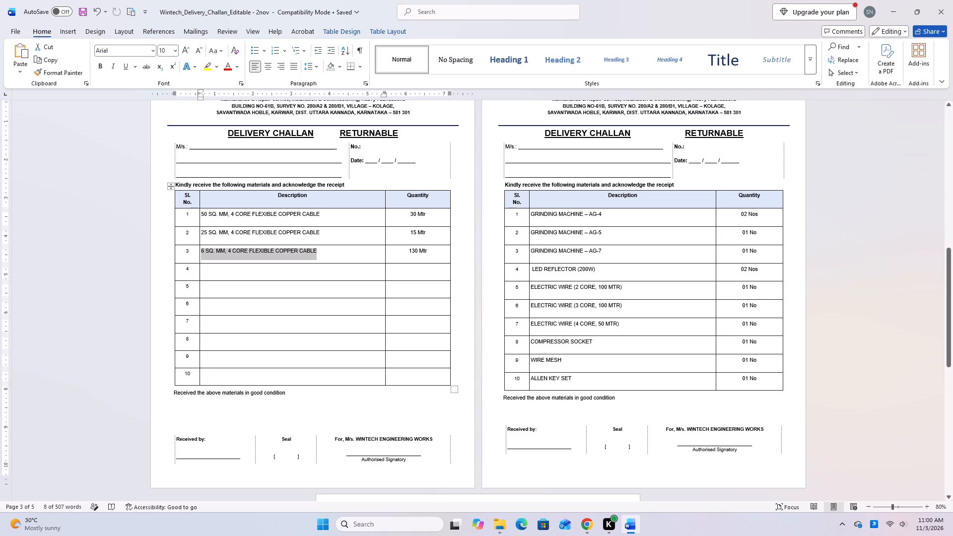
Review the copper cable challan on page 3 and compare it with the neighbouring challan pages.
scroll(444, 276, up, 6)
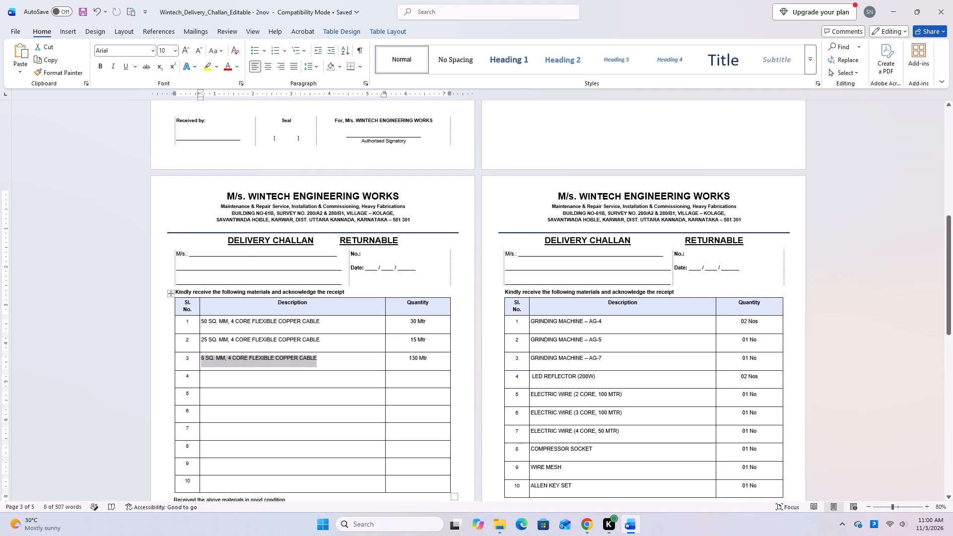
scroll(444, 275, down, 2)
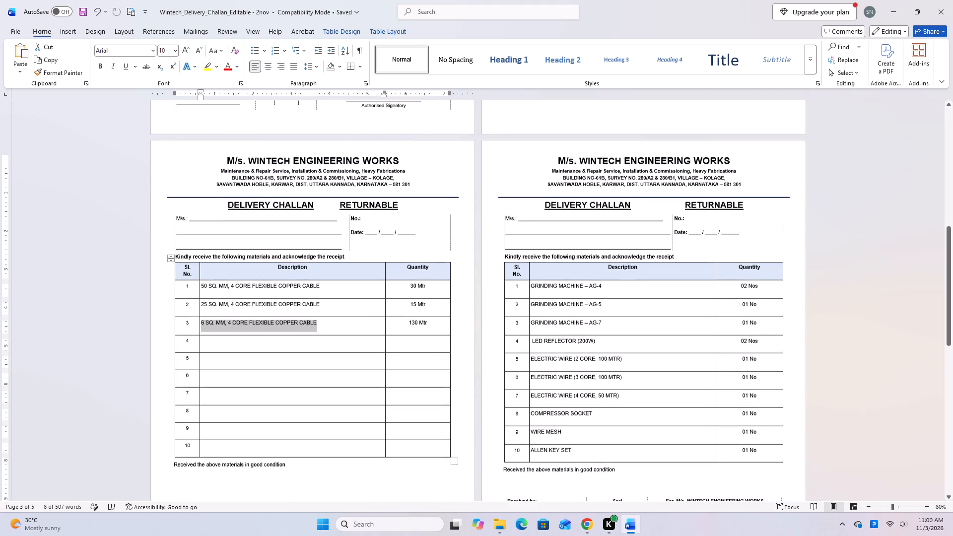
scroll(444, 275, down, 7)
click(321, 248)
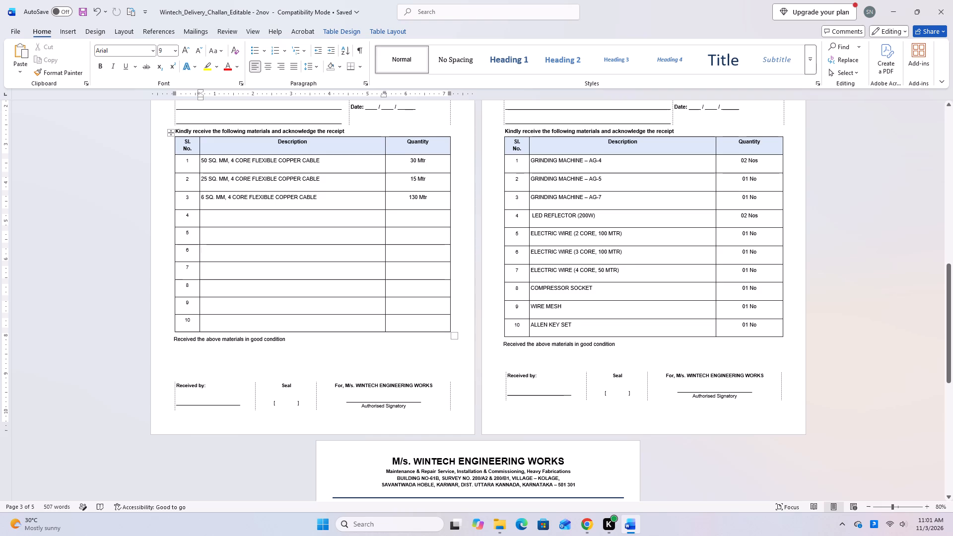
scroll(496, 360, up, 5)
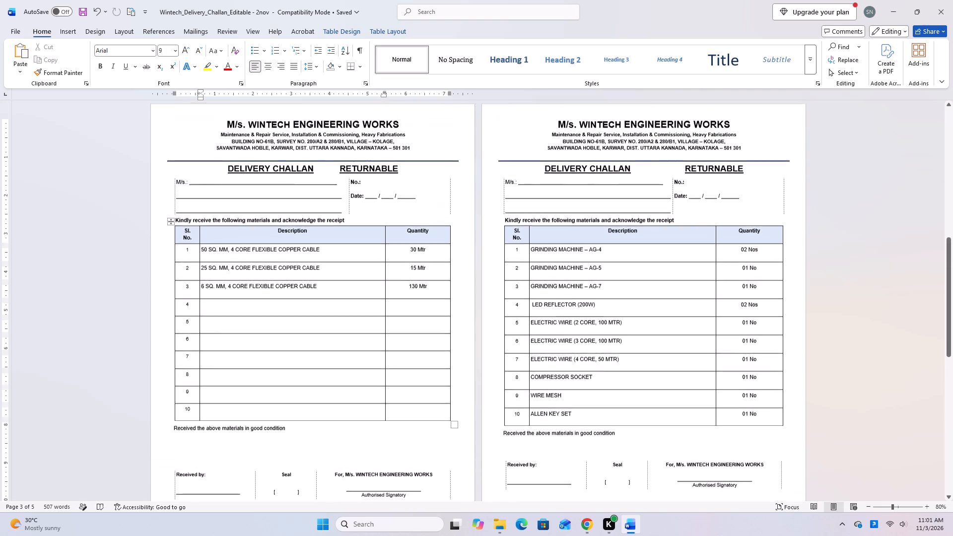
scroll(496, 360, up, 18)
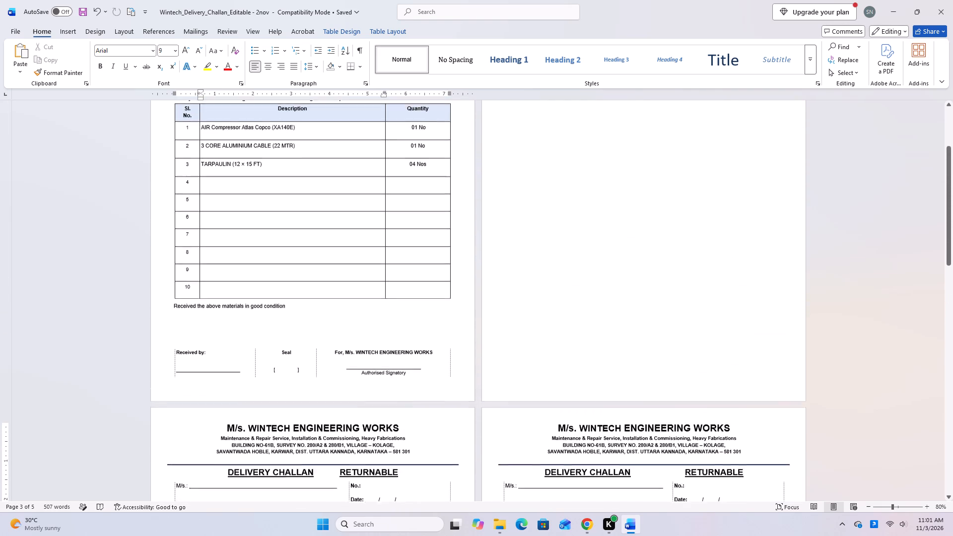
scroll(496, 360, up, 8)
scroll(496, 360, down, 15)
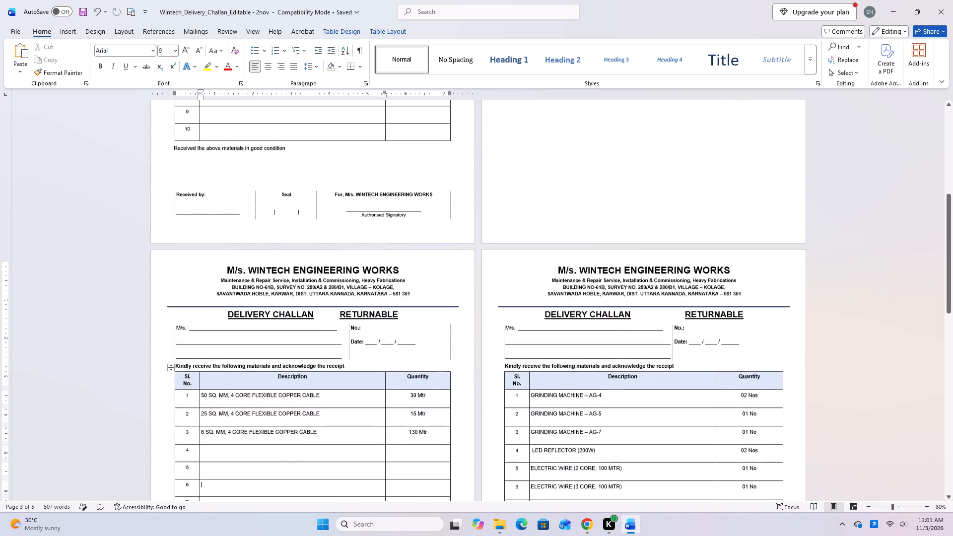
scroll(496, 360, down, 9)
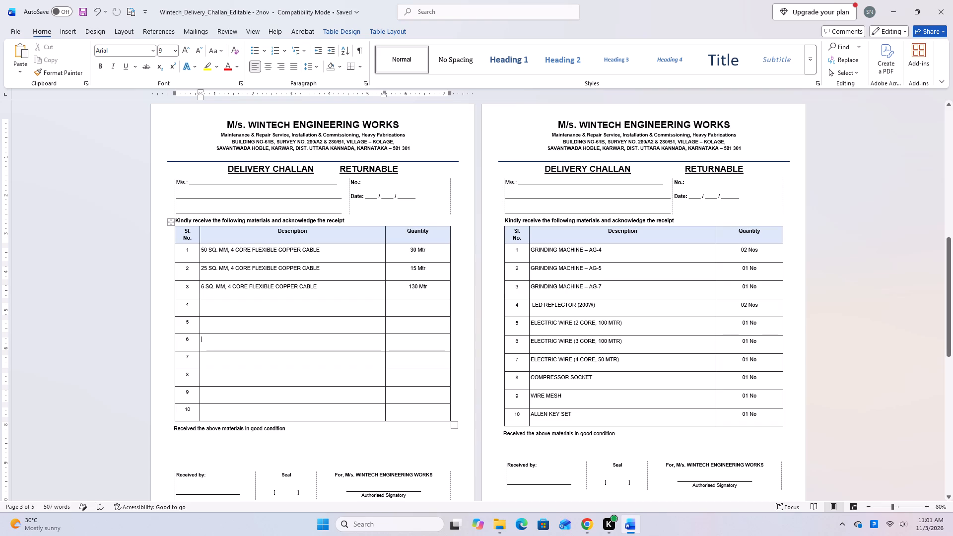
Print 3 copies of page 3, the copper cable challan, on the Brother DCP-T730DW printer.
key(ctrl+p)
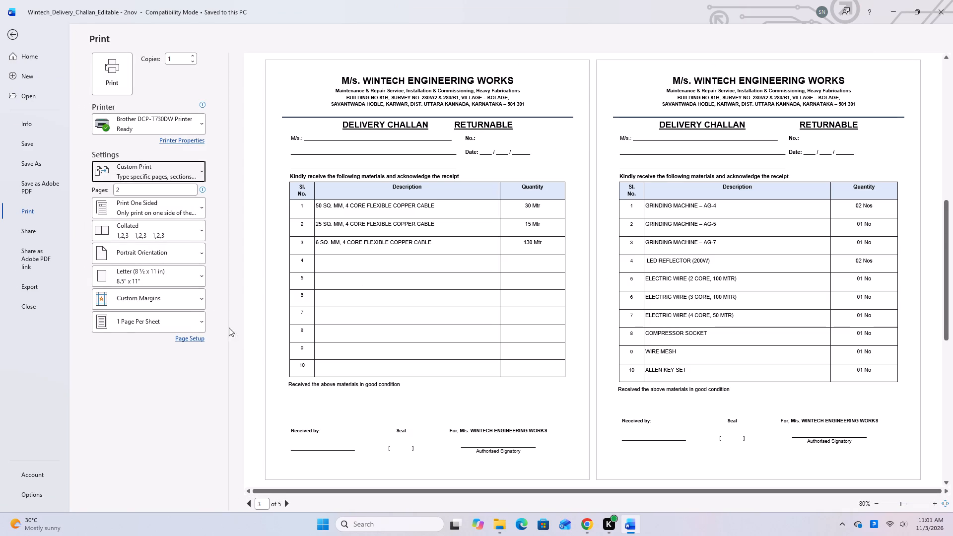
drag(125, 184, 125, 189)
click(125, 191)
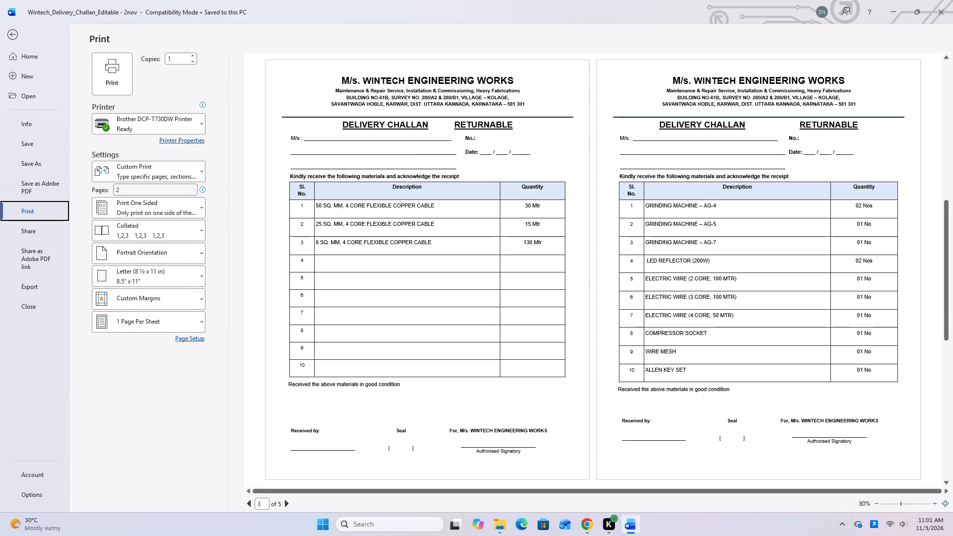
key(BackSpace)
key(3)
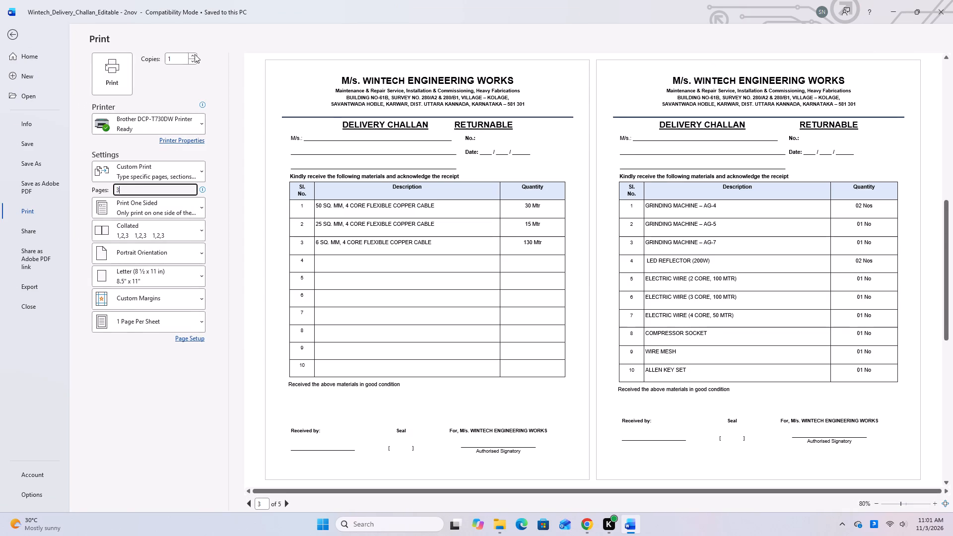
double_click(195, 54)
click(97, 75)
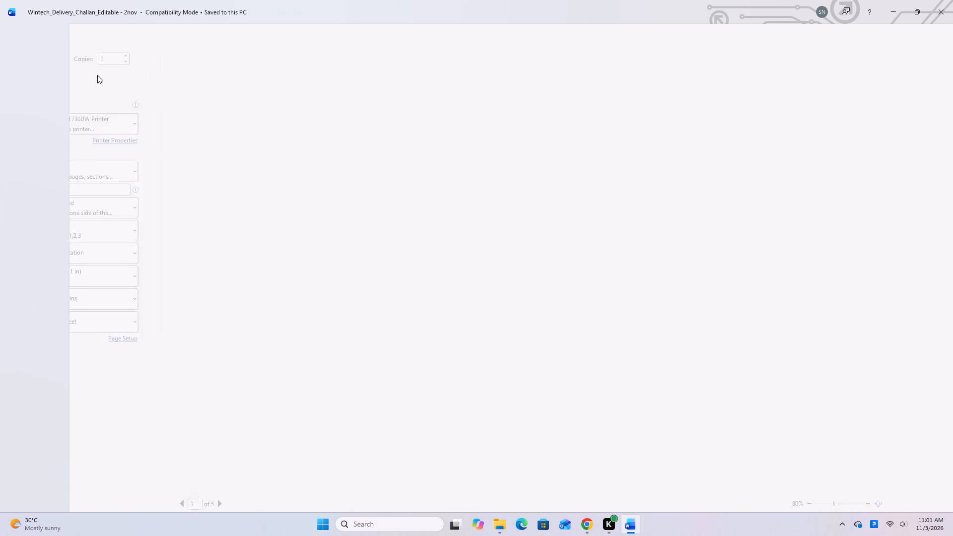
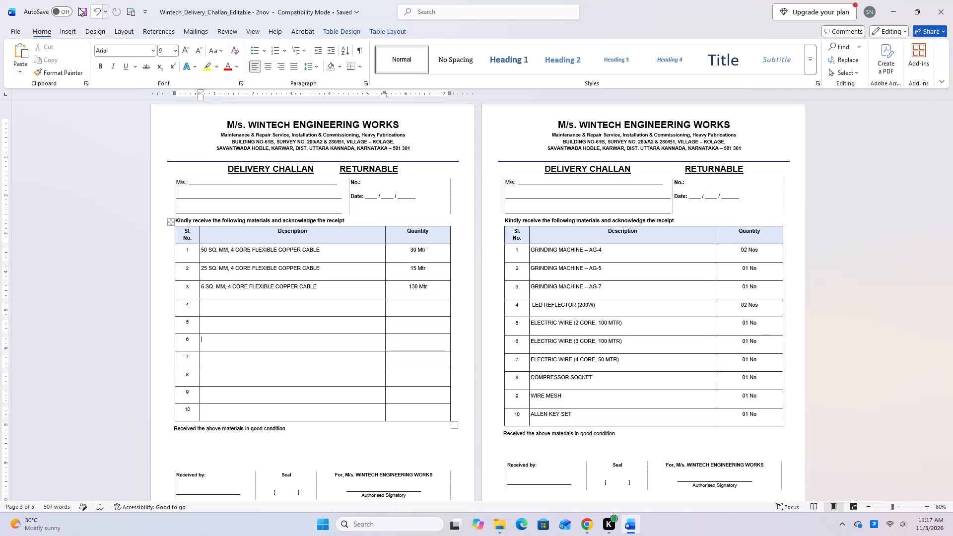
Save the delivery challan document again after printing the page 3 challan.
click(78, 8)
click(78, 8)
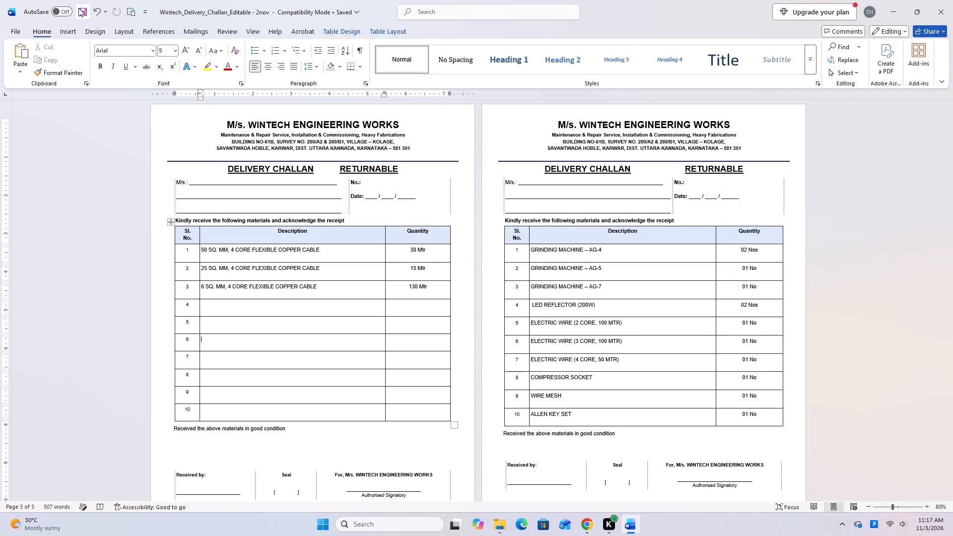
double_click(78, 8)
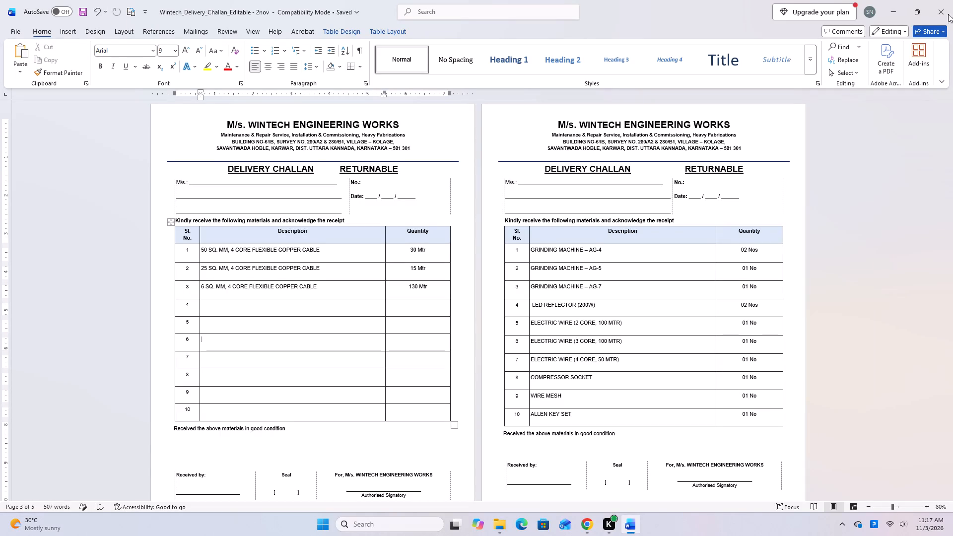
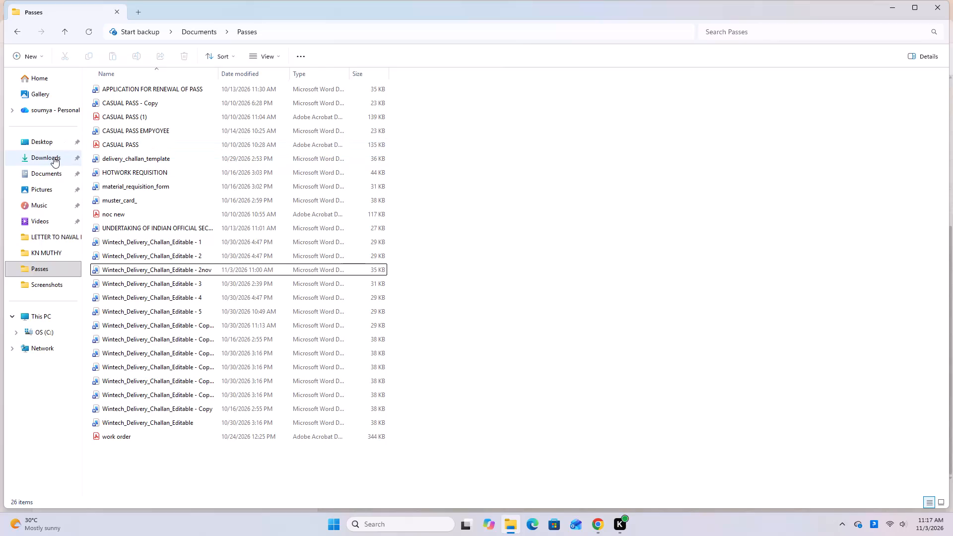
Open the TEMPLATE - 7 document from the LETTER TO NAVAL DOCKYARD KARWAR folder.
click(54, 157)
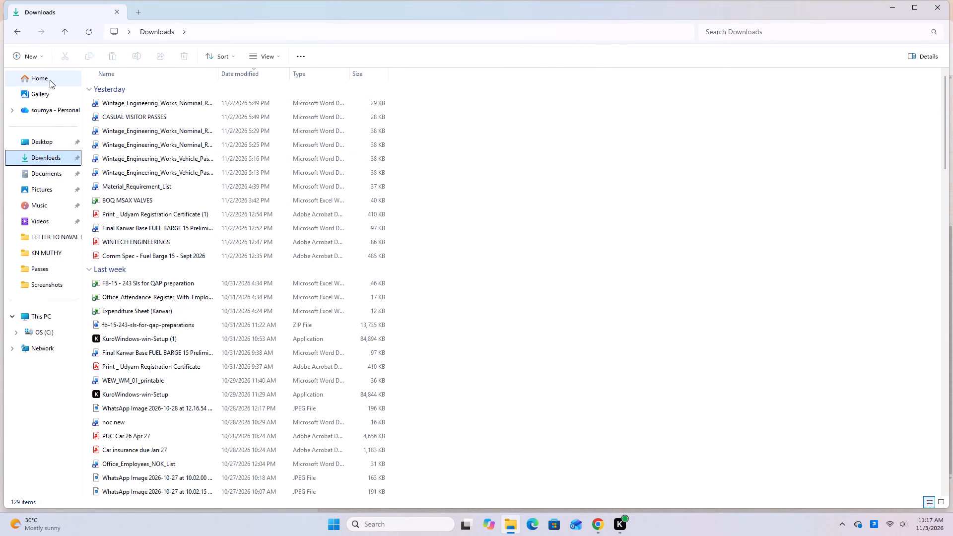
click(50, 80)
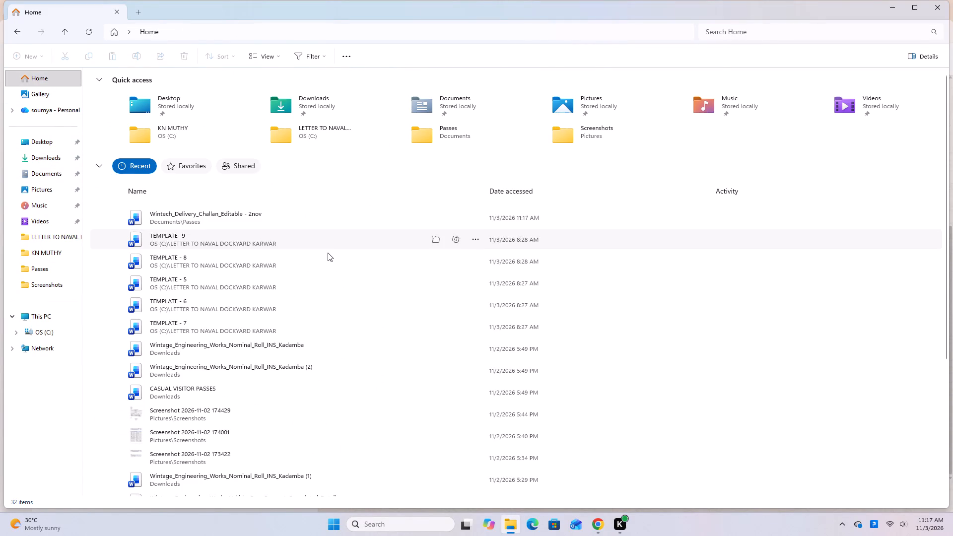
scroll(328, 253, down, 1)
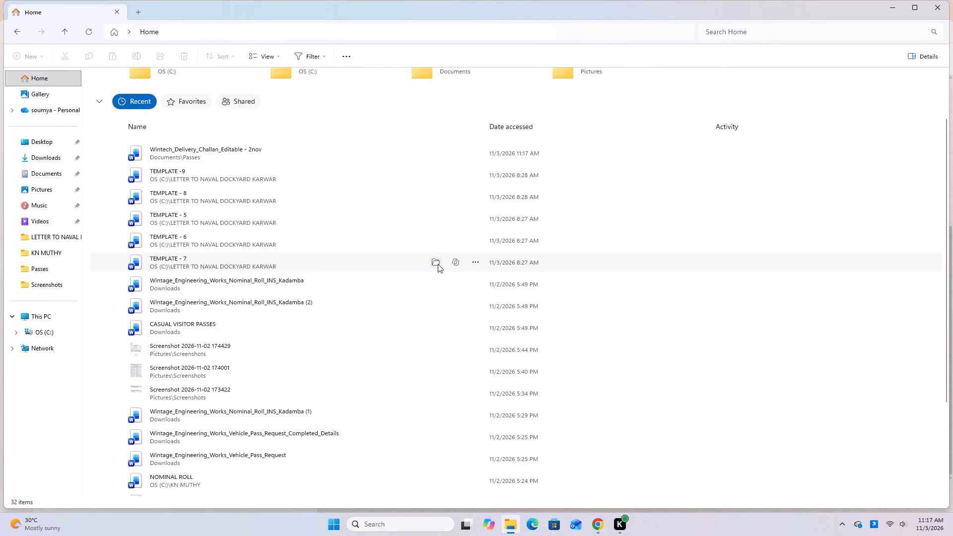
click(439, 265)
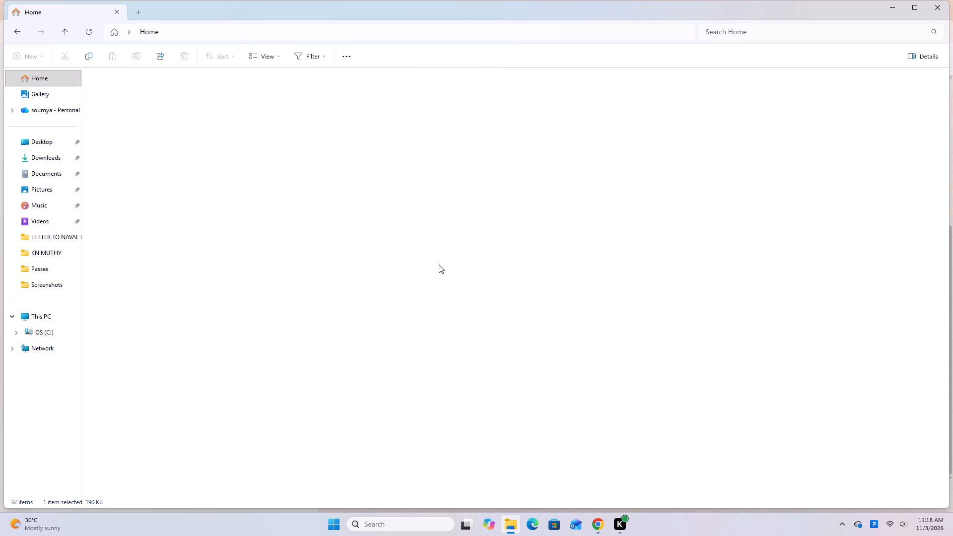
double_click(339, 227)
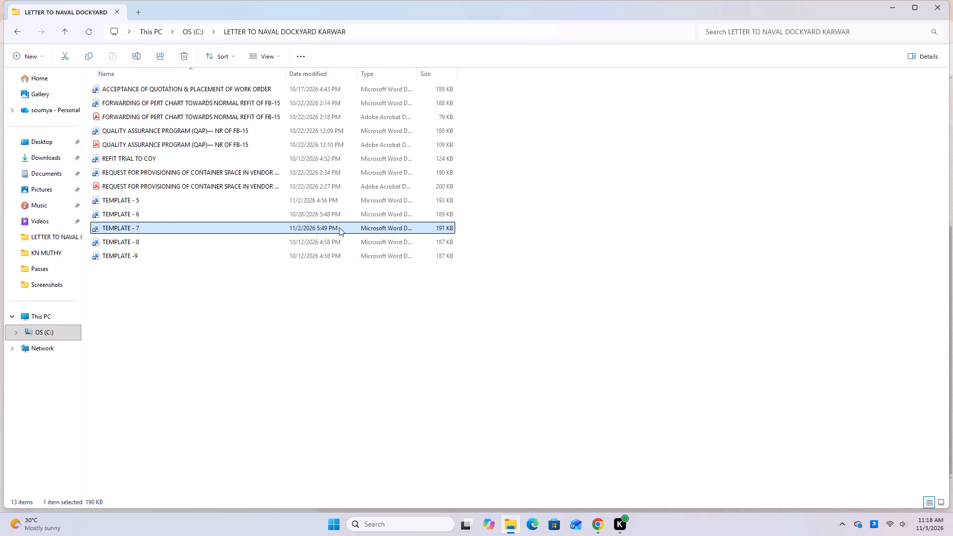
double_click(381, 230)
double_click(380, 225)
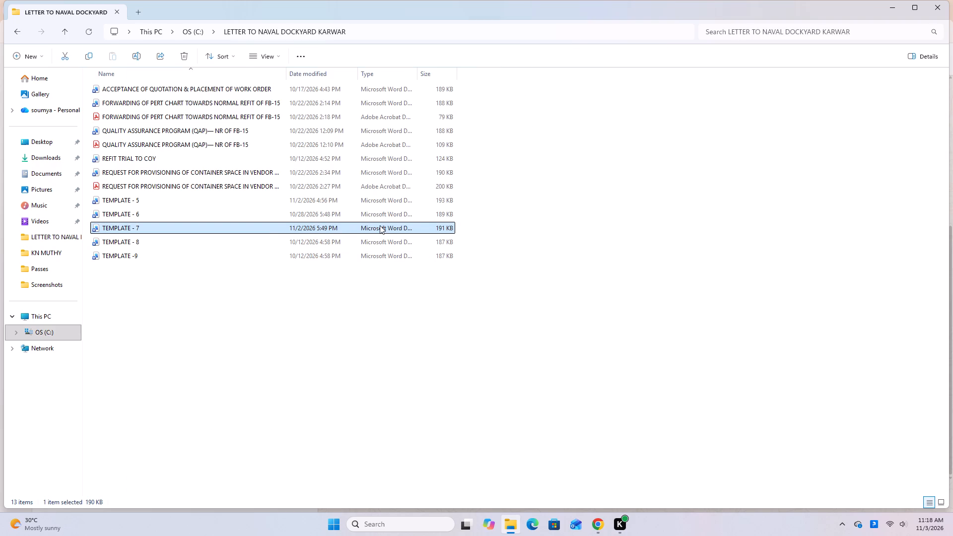
triple_click(380, 225)
click(380, 225)
right_click(380, 225)
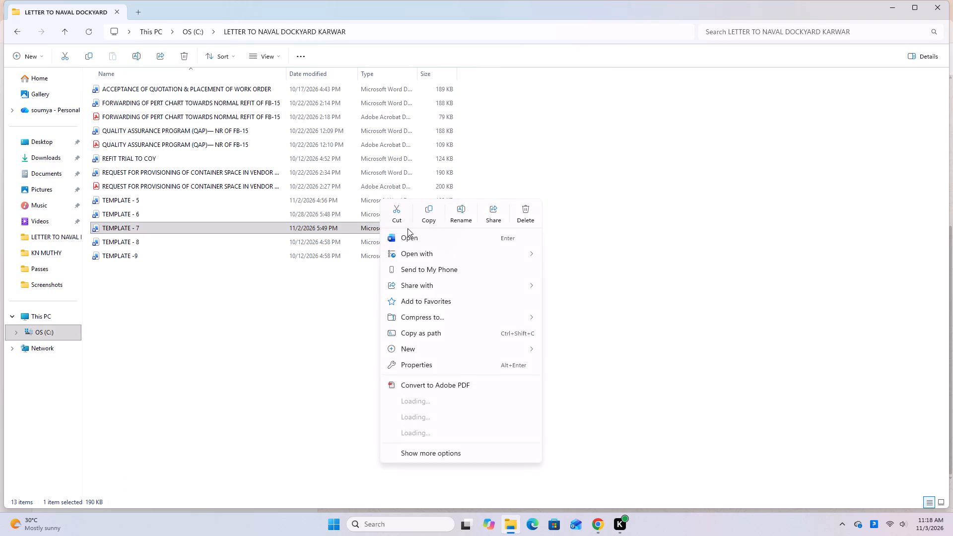
click(415, 233)
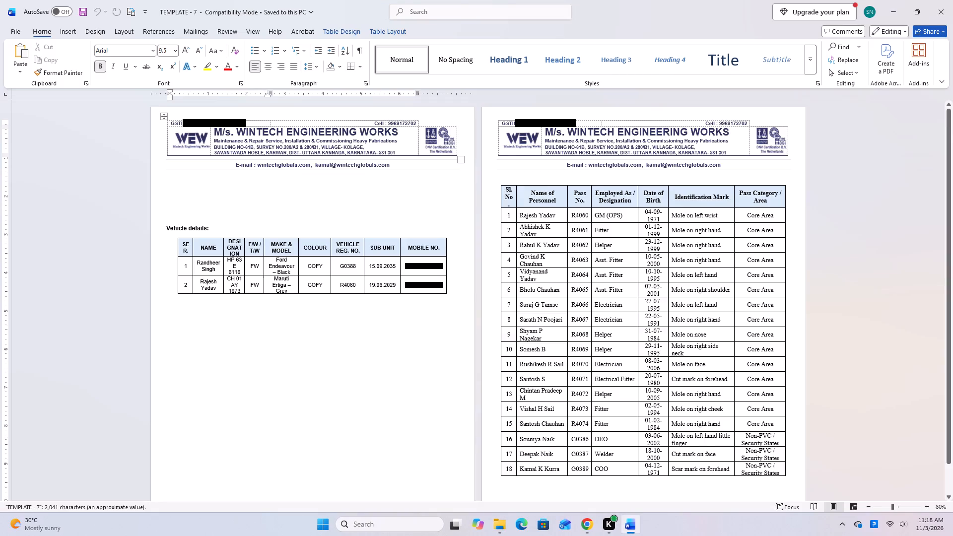
Ignore all spelling flags on the names in rows 6 and 9 of the personnel table.
scroll(647, 232, down, 4)
scroll(647, 232, up, 2)
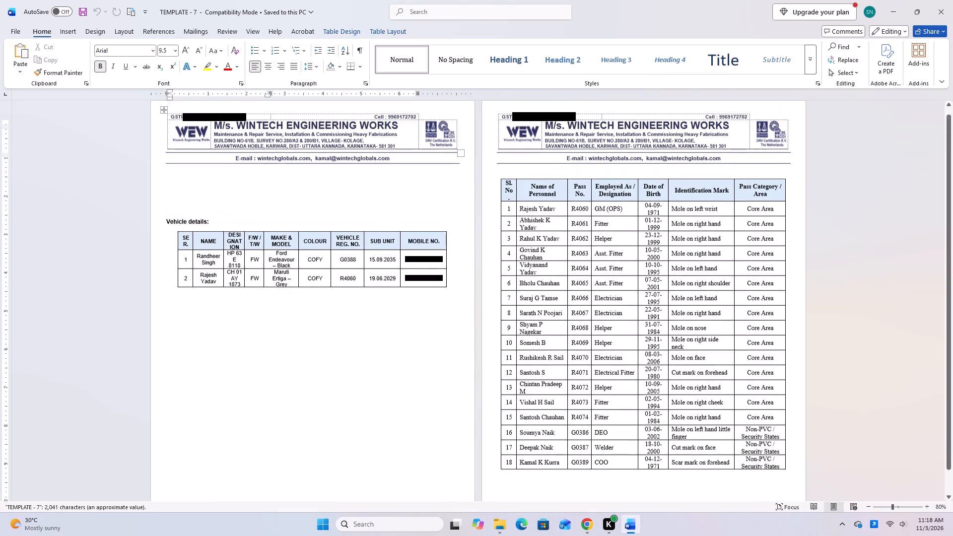
scroll(647, 232, up, 1)
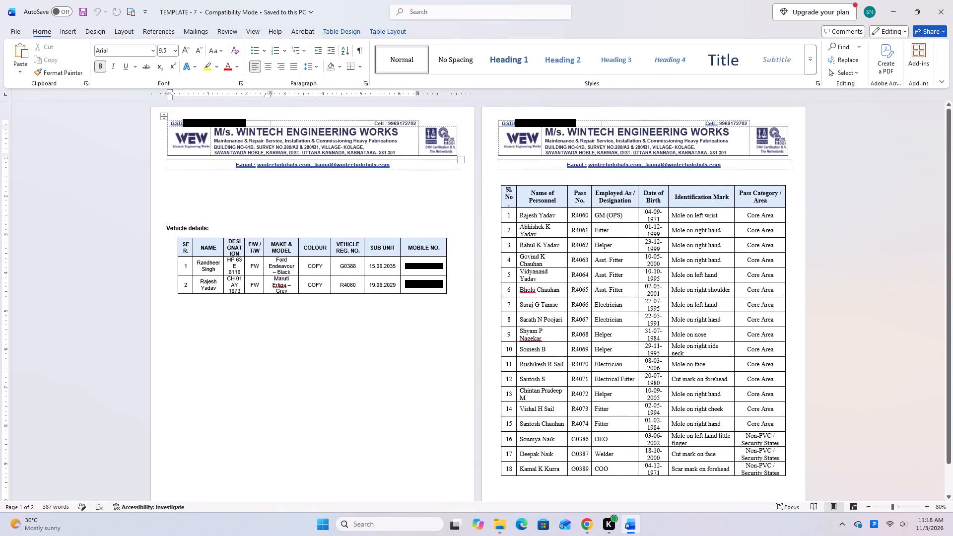
right_click(523, 288)
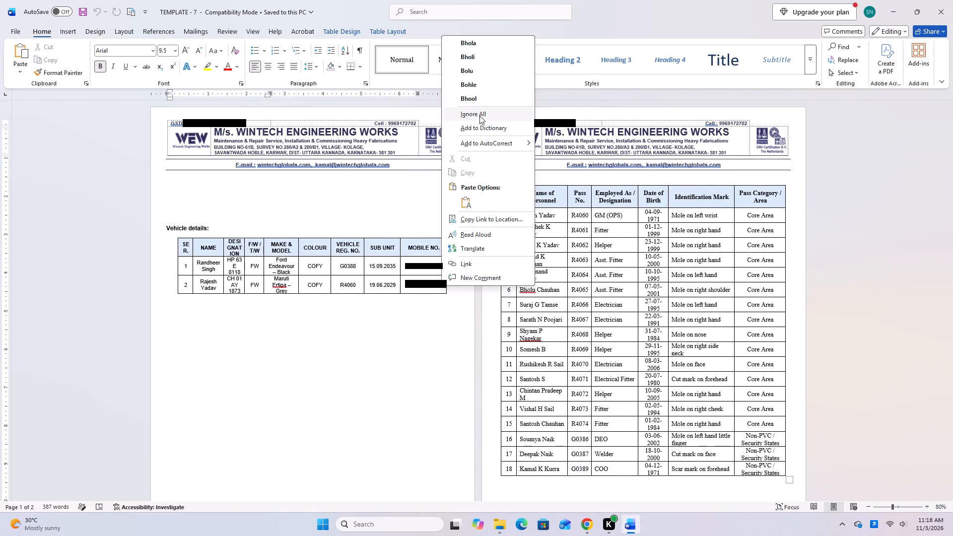
click(479, 116)
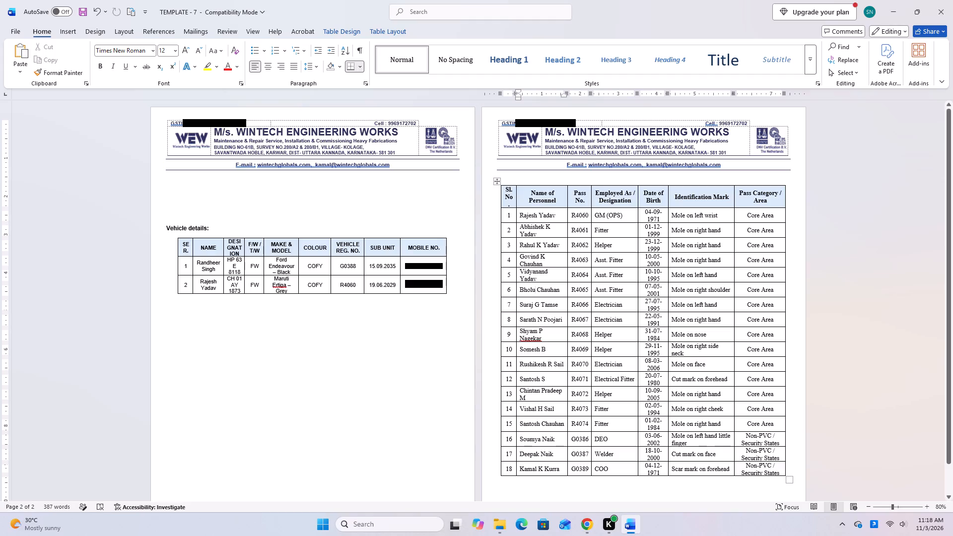
right_click(528, 340)
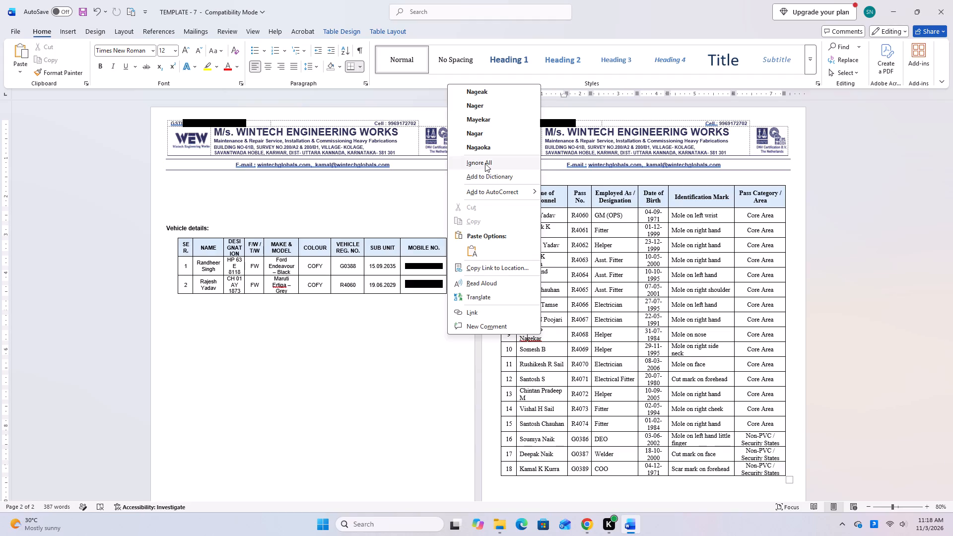
click(485, 163)
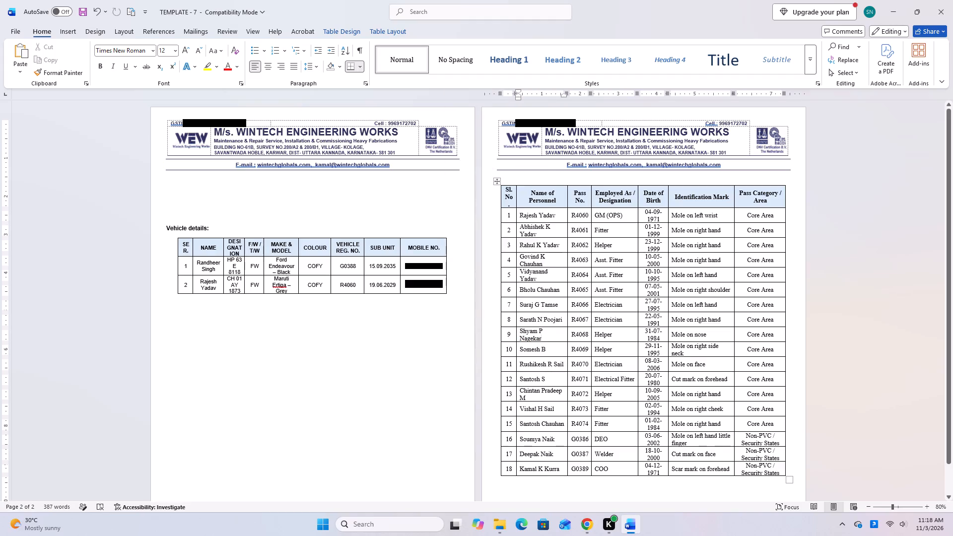
Centre the "Vehicle details:" heading above the vehicle table.
drag(168, 225, 208, 226)
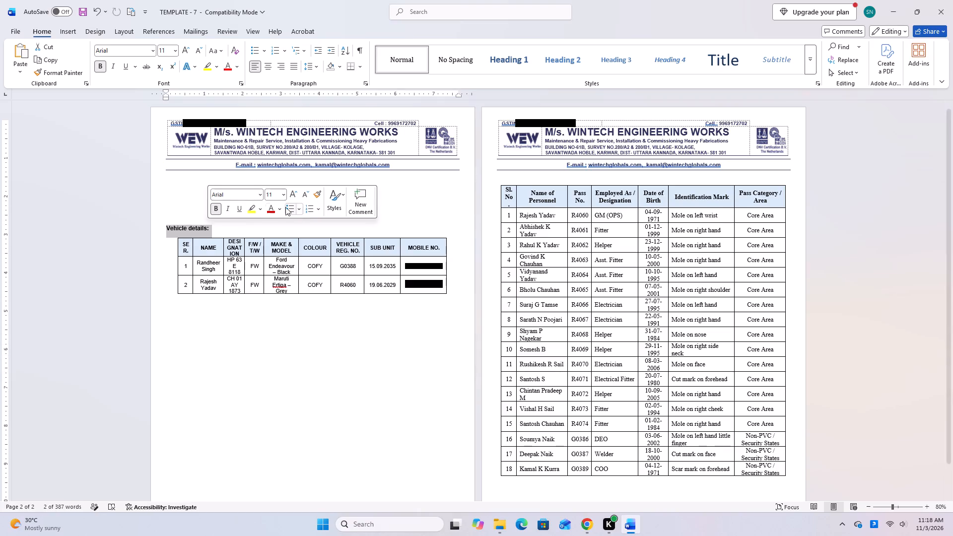
click(264, 68)
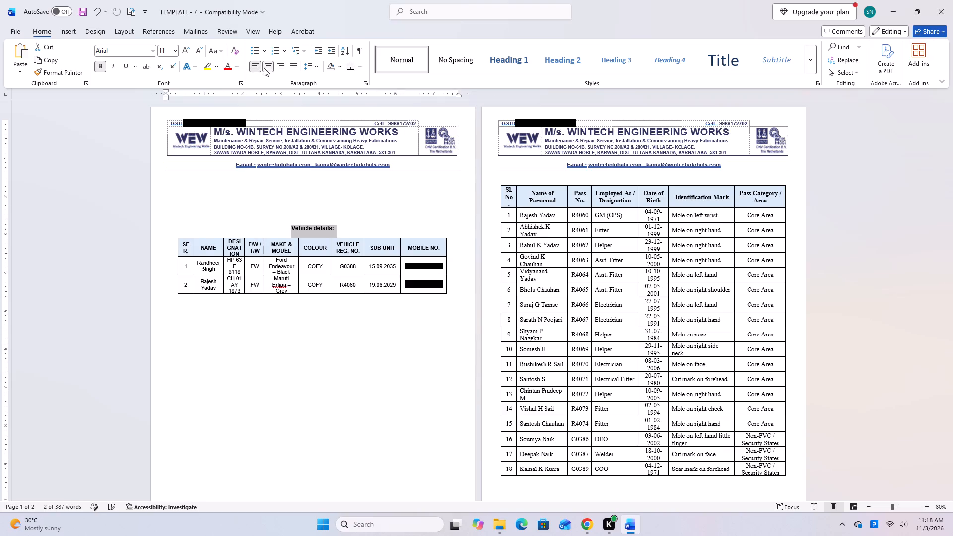
Clear the "Vehicle details:" heading text above the vehicle table, keeping the empty line centred.
click(328, 227)
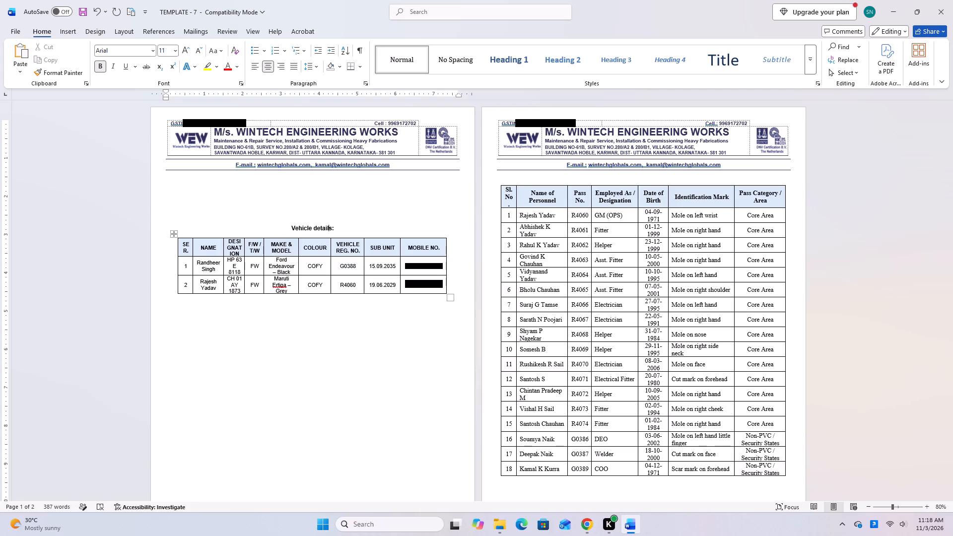
key(w)
key(BackSpace)
key(BackSpace)
key(BackSpace)
key(BackSpace)
key(BackSpace)
key(BackSpace)
key(BackSpace)
key(BackSpace)
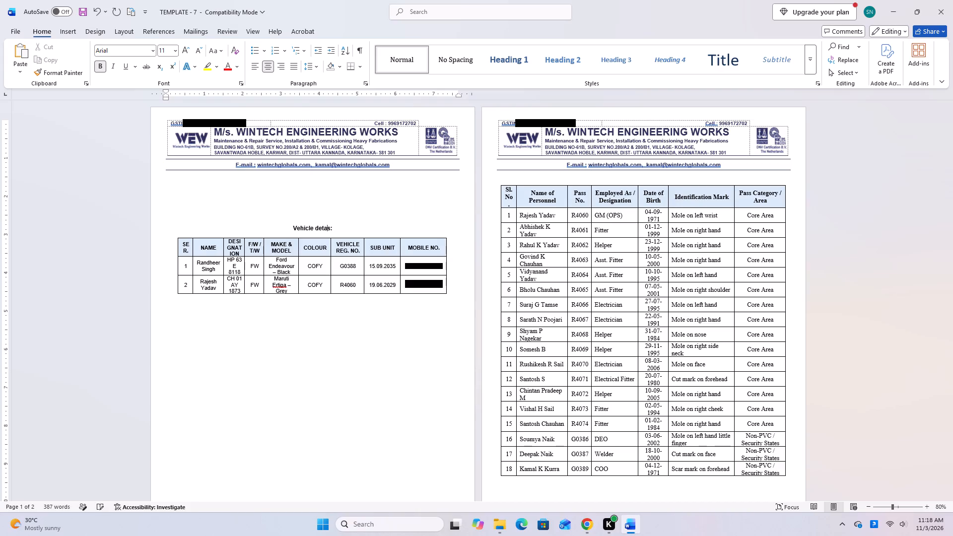
key(BackSpace)
key(BackSpace)
key(BackSpace)
key(BackSpace)
key(BackSpace)
key(BackSpace)
key(BackSpace)
key(BackSpace)
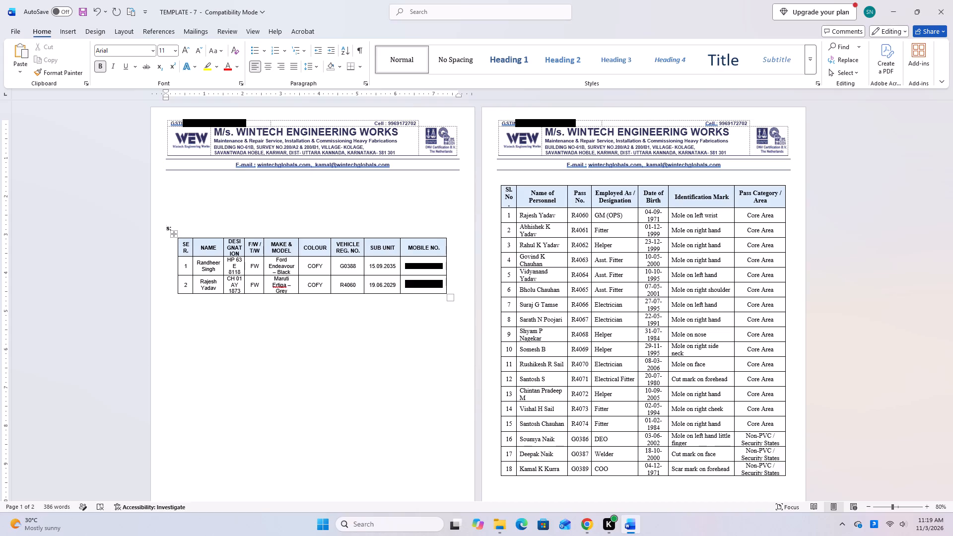
key(ctrl+z)
key(Delete)
key(Delete)
Enter "WINTECH ENGINEERING WORKS – VEHICLE STATUS" as the heading above the vehicle table.
key(e)
key(BackSpace)
text(IN)
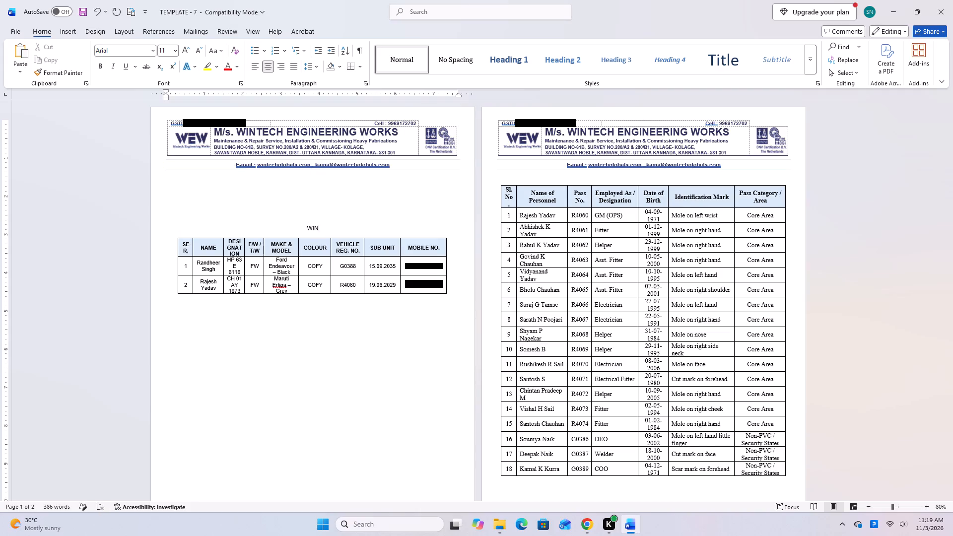
text(TECH)
key(space)
text(ENG)
text(IN)
text(EER)
text(ING WORKS)
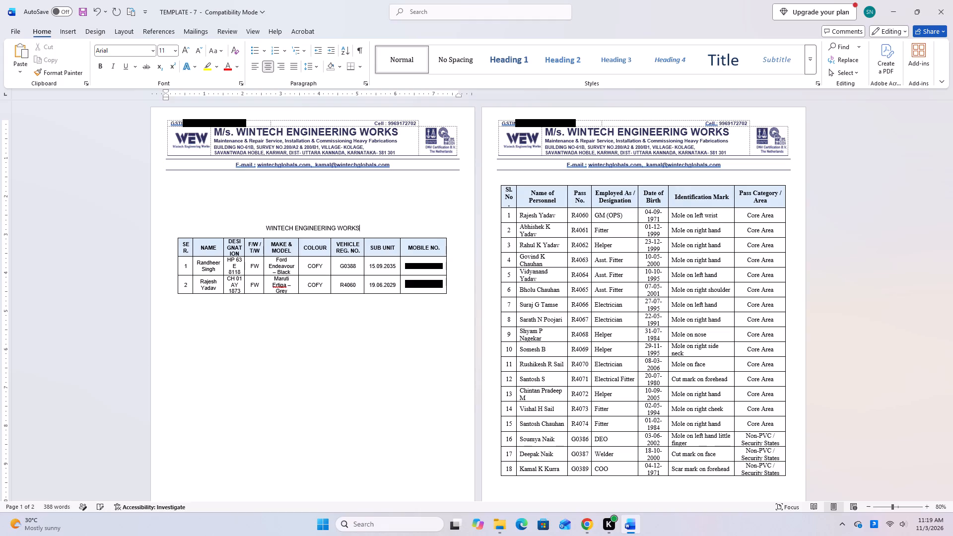
key(space)
key(minus)
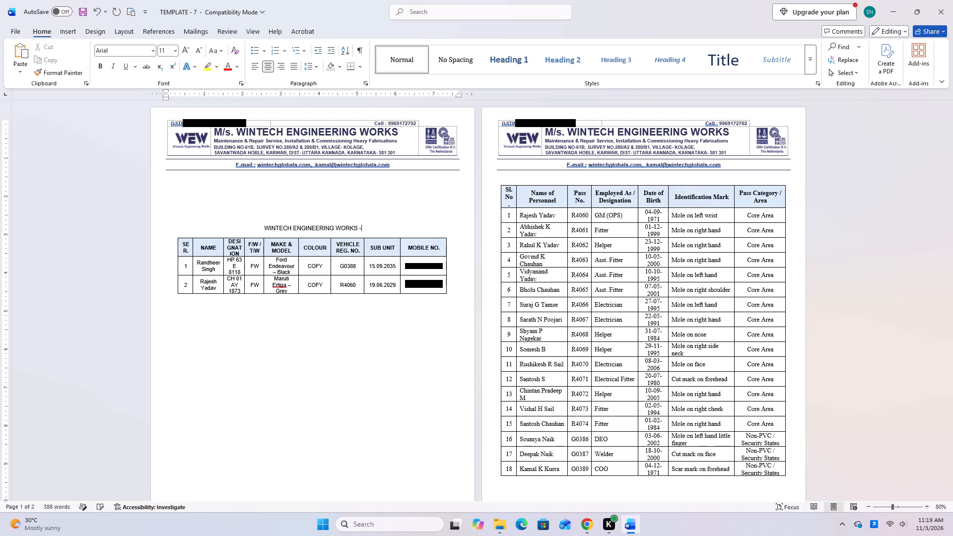
key(space)
key(v)
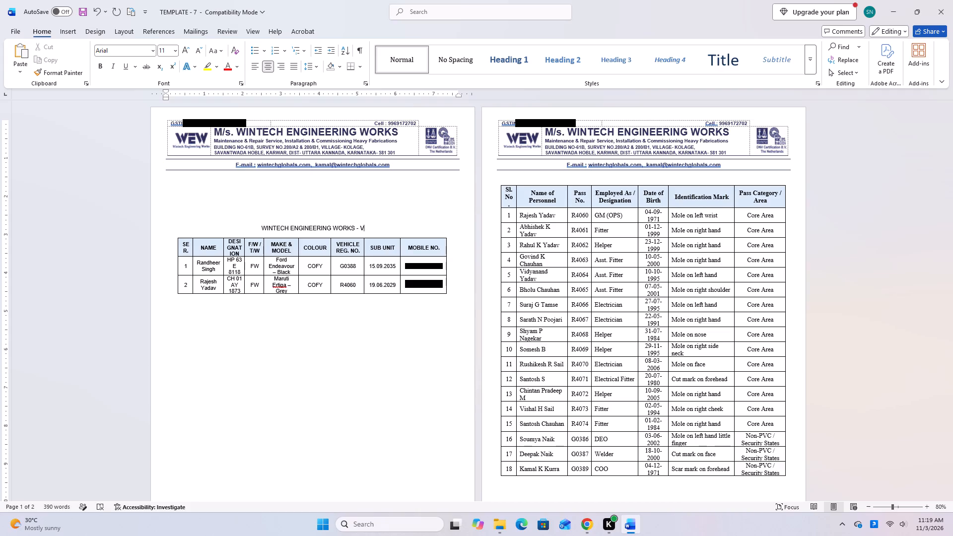
key(e)
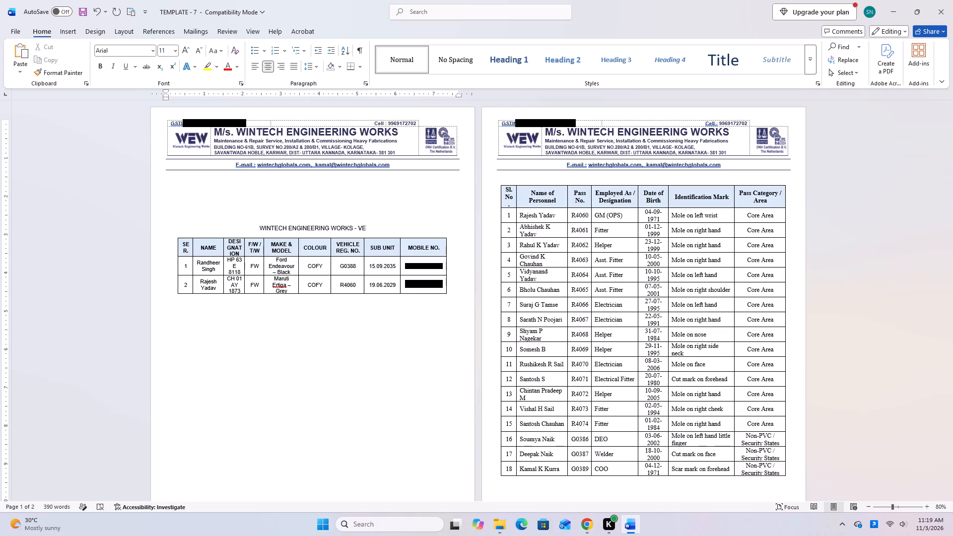
text(HI)
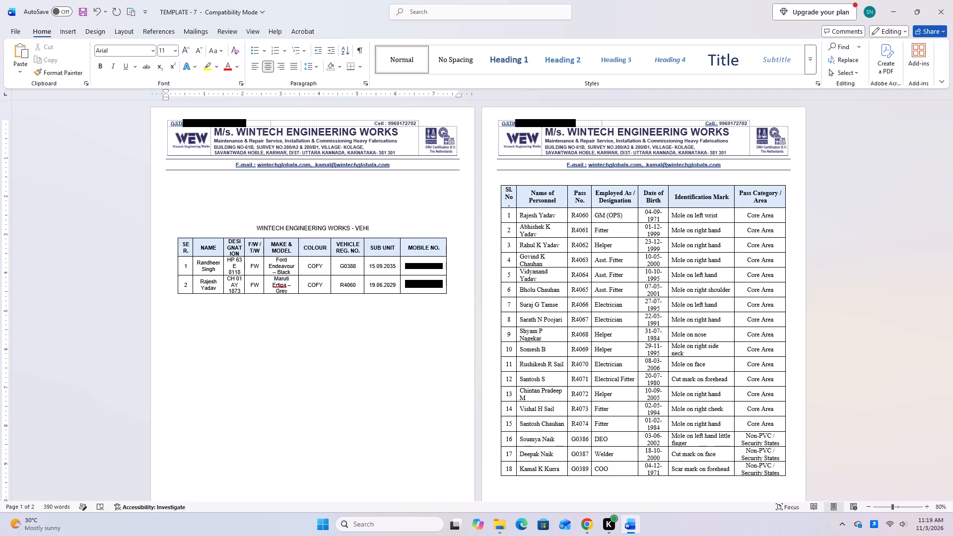
text(CLE)
key(space)
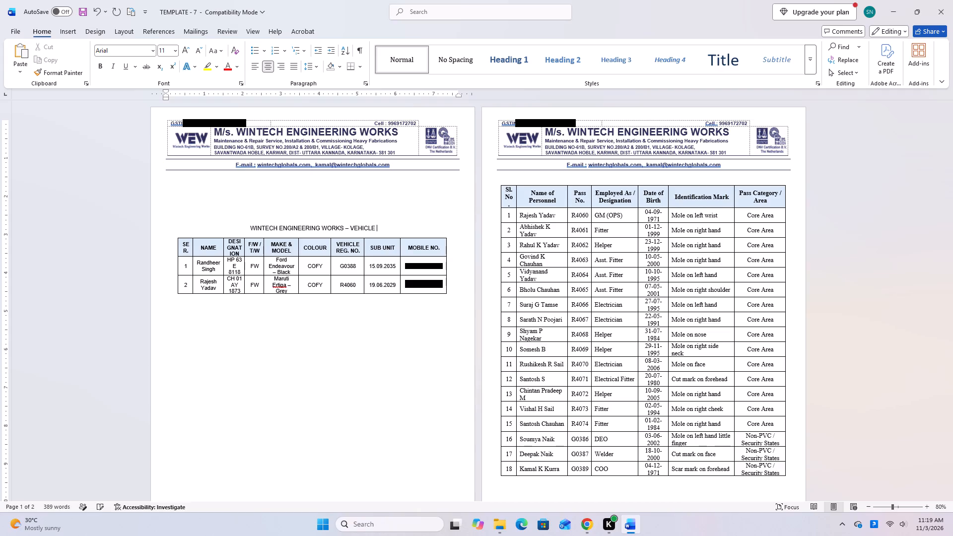
text(STATUS)
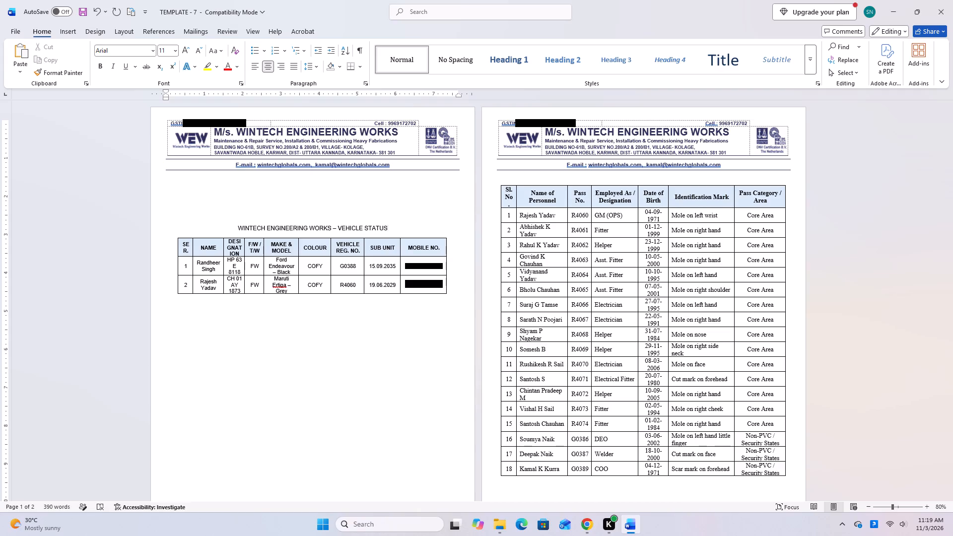
Make the "WINTECH ENGINEERING WORKS – VEHICLE STATUS" heading above the vehicle table bold and underlined.
key(space)
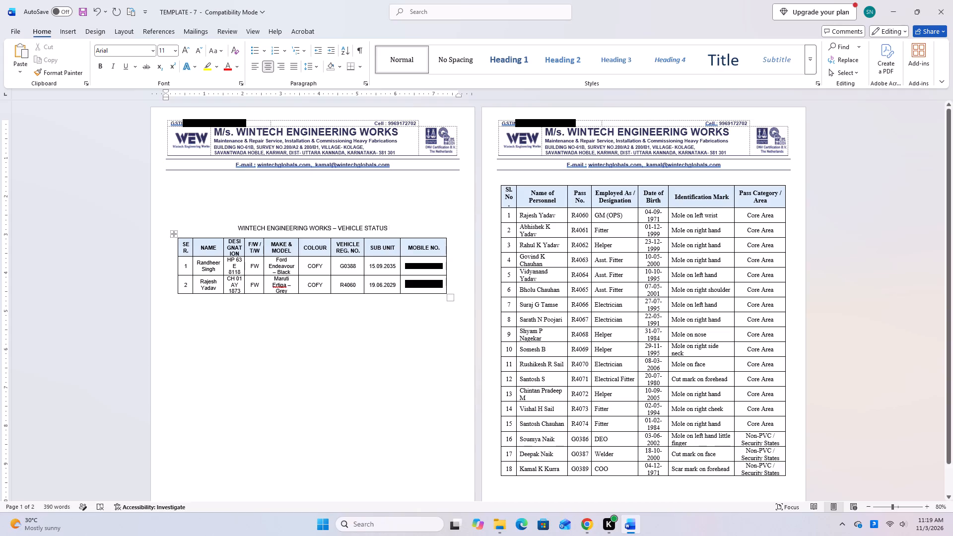
drag(235, 229, 240, 228)
drag(240, 228, 380, 225)
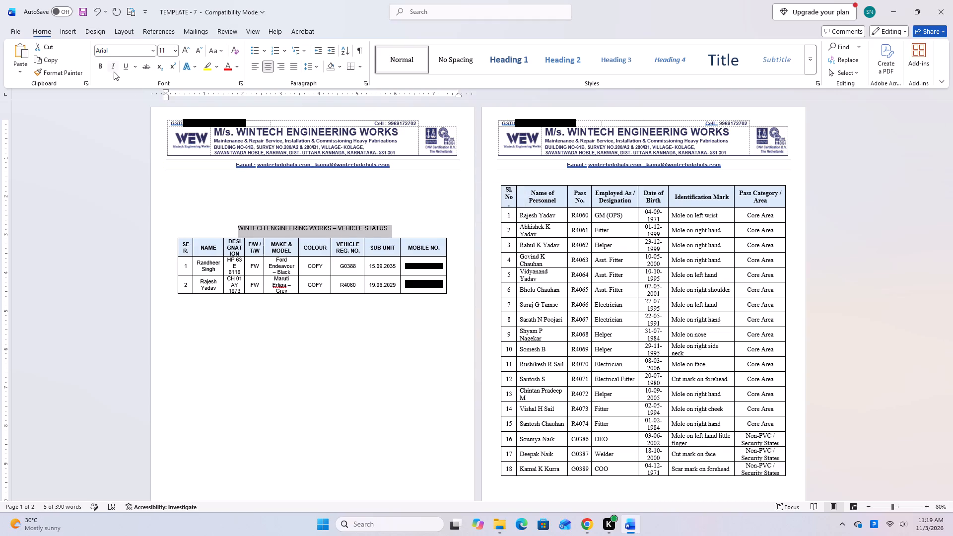
click(102, 65)
click(125, 65)
click(316, 355)
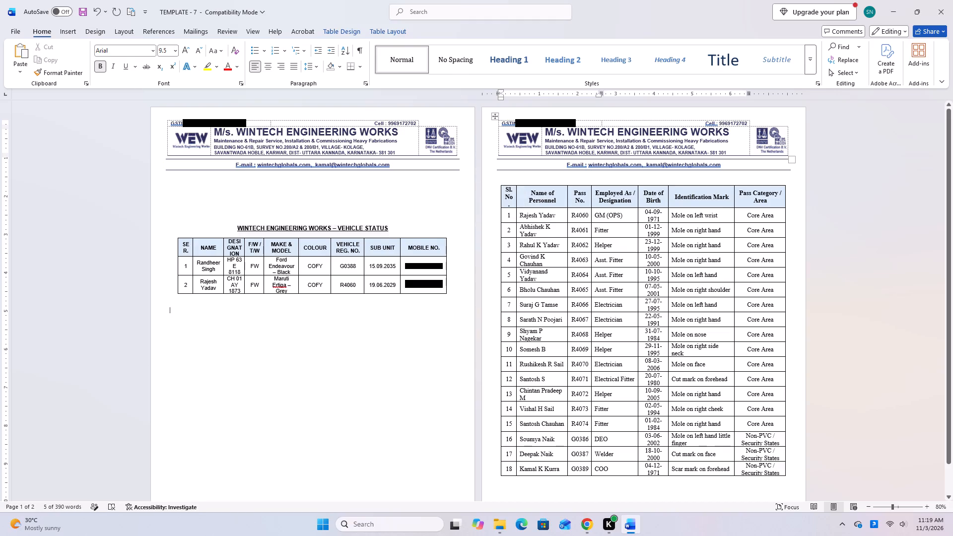
Delete three empty lines above the vehicle status heading to move the heading and vehicle table up the page.
click(245, 216)
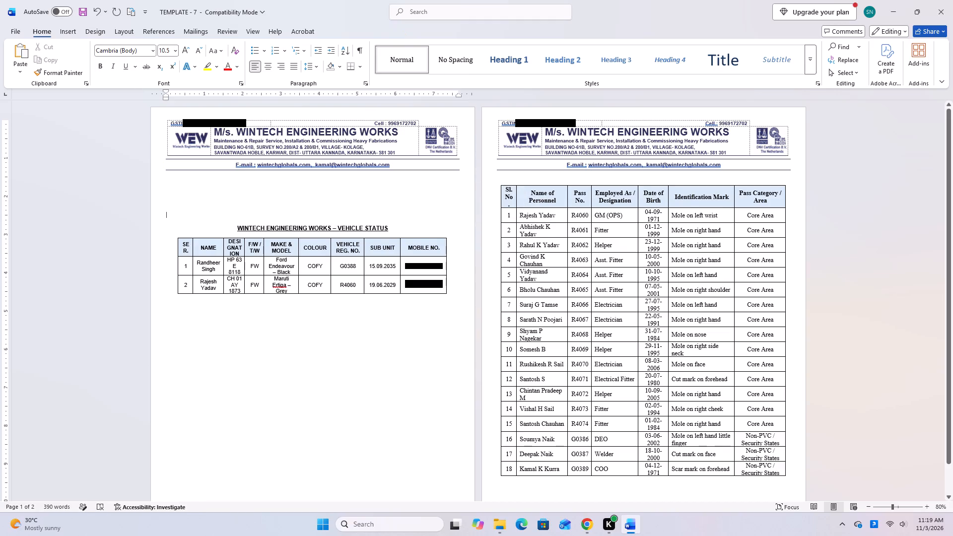
key(BackSpace)
key(BackSpace)
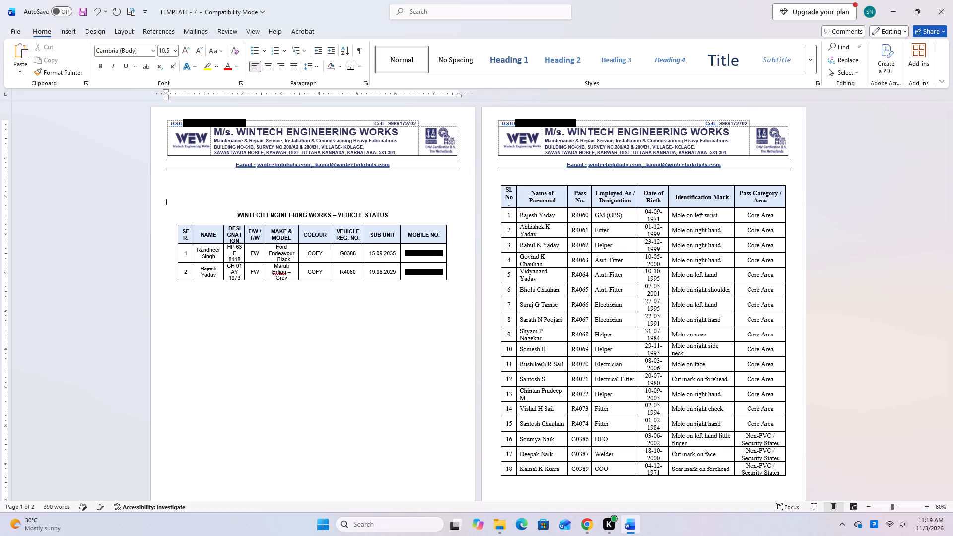
key(BackSpace)
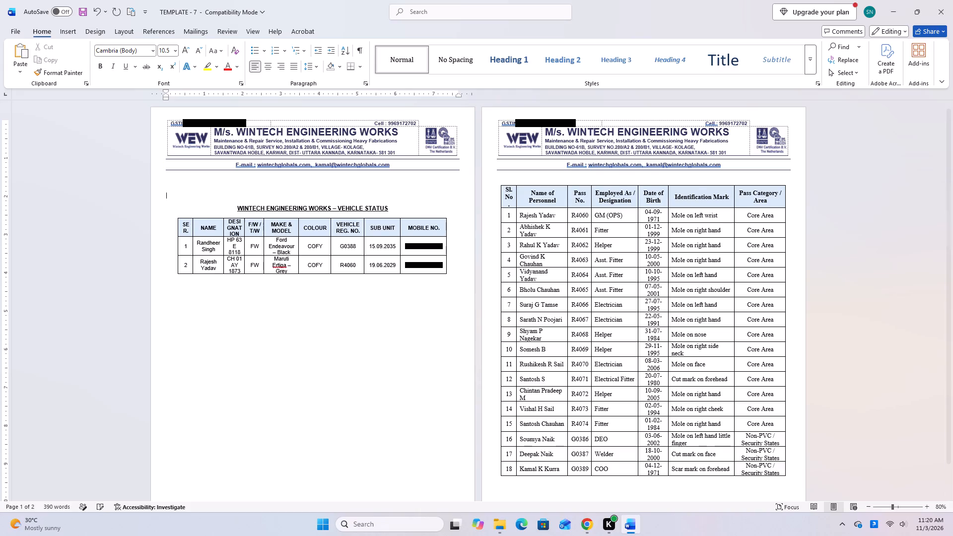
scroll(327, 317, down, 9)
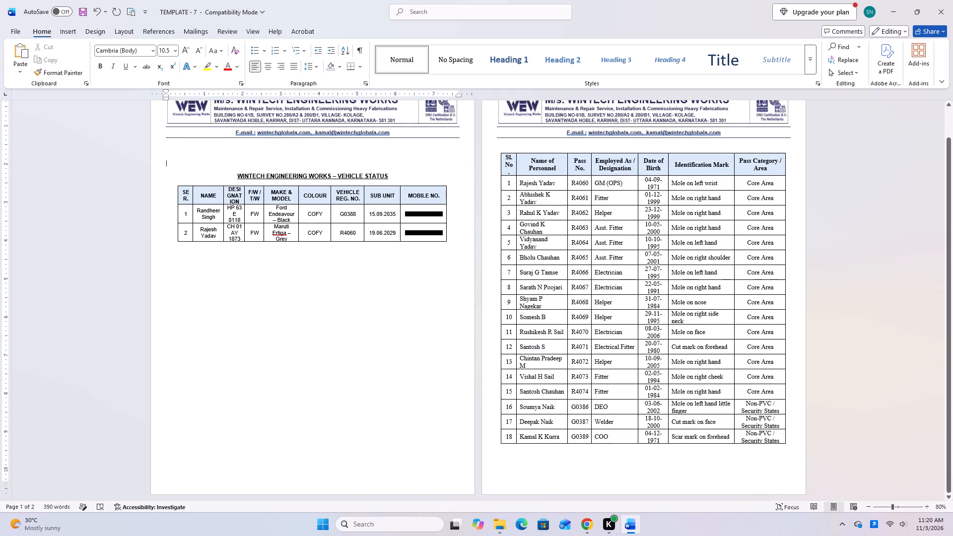
Ignore all spelling flags for "Ertiga" in the Make & Model column of the vehicle table.
right_click(276, 231)
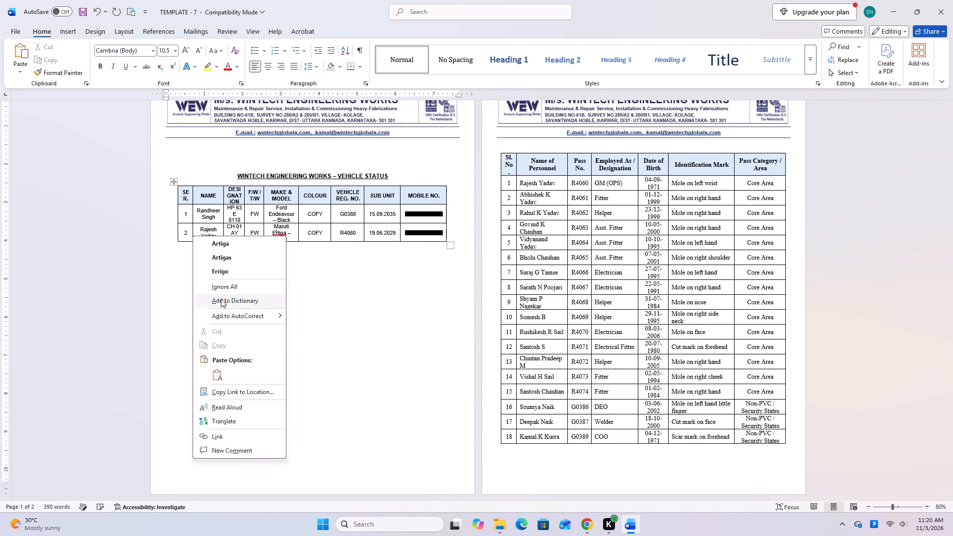
click(228, 289)
click(364, 297)
scroll(366, 297, up, 4)
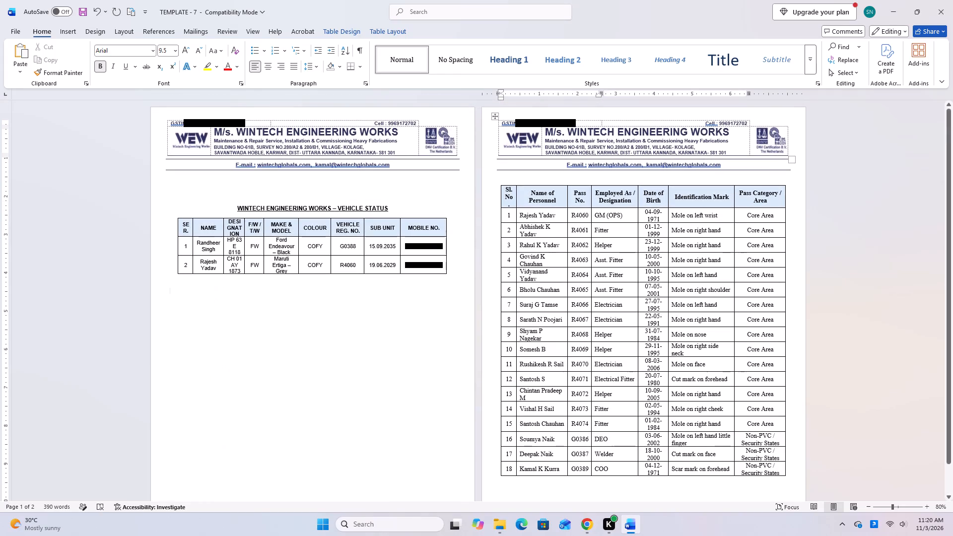